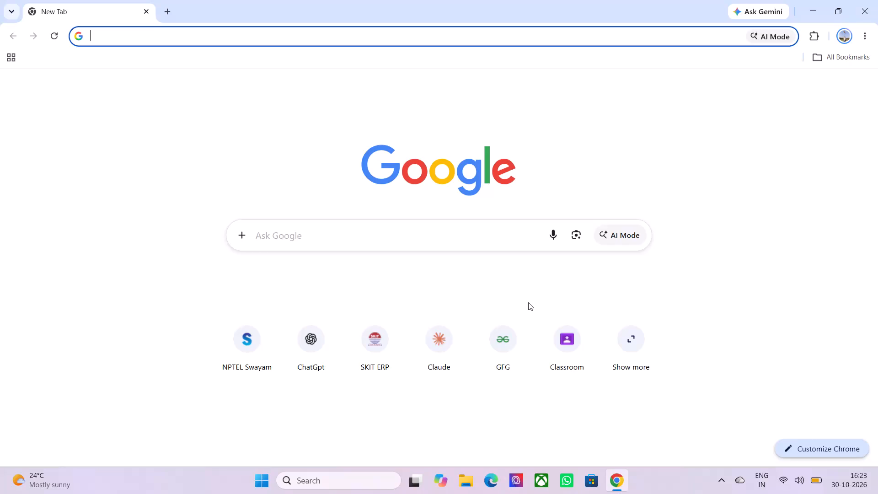
# Open the Overleaf projects page.
pyautogui.press('o')
pyautogui.press('Return')
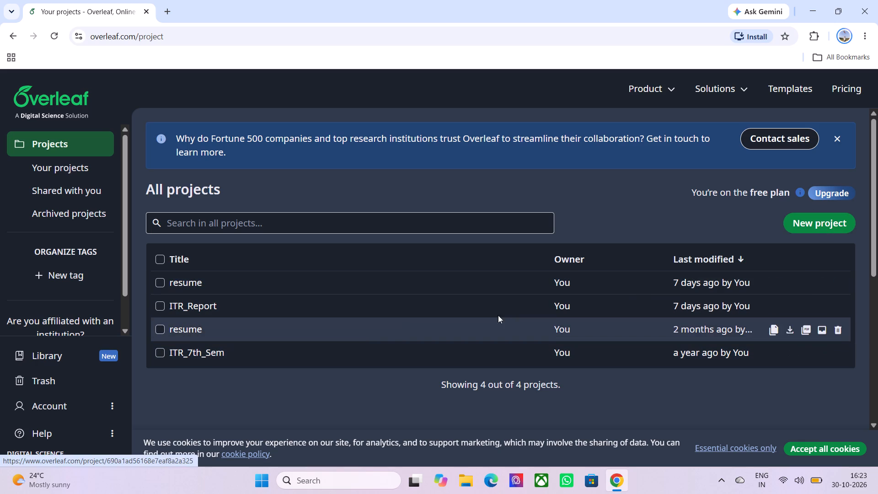
# Paste the ITR_Report_akhil1 zip onto the desktop and upload it to Overleaf as an existing zipped project.
pyautogui.click(821, 227)
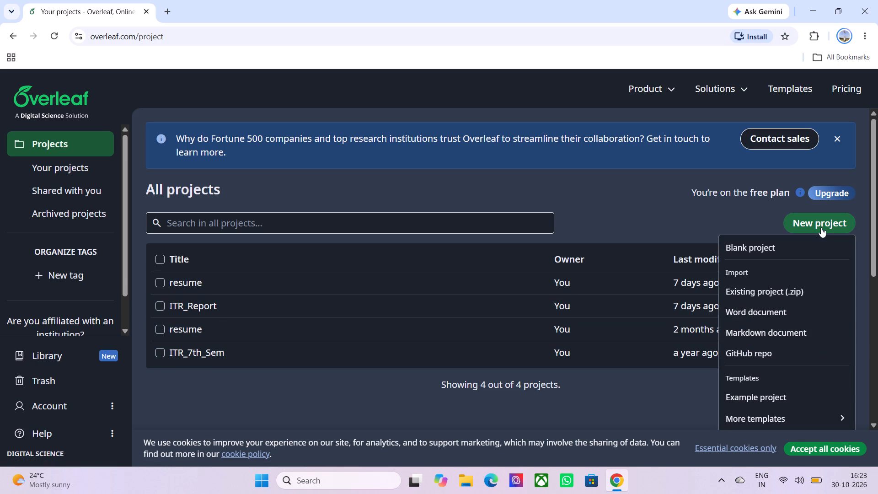
pyautogui.click(743, 289)
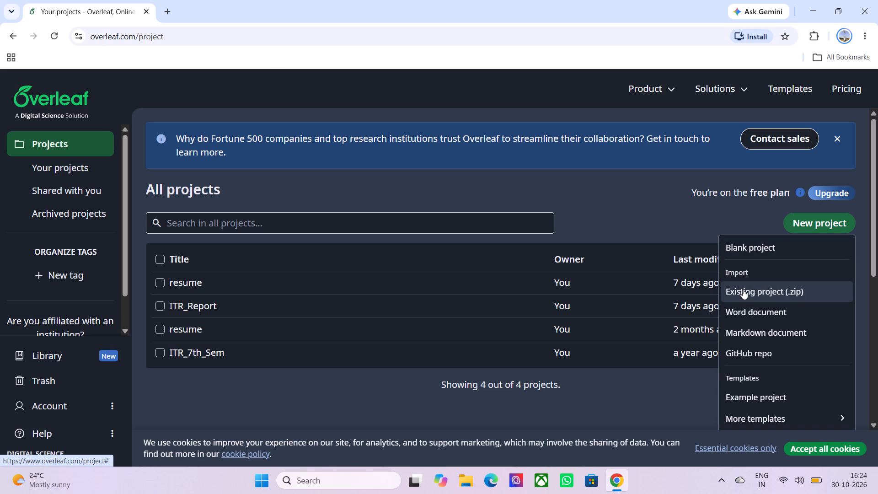
pyautogui.hotkey('ctrl', 'v')
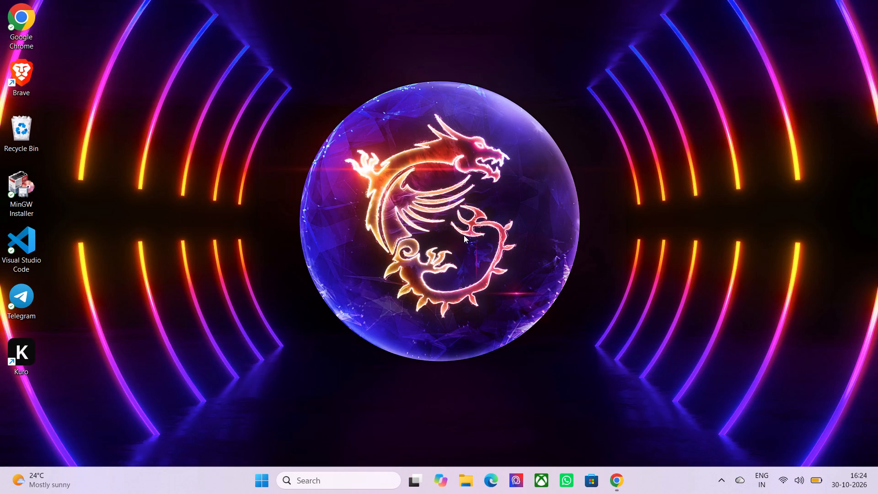
pyautogui.hotkey('ctrl', 'v')
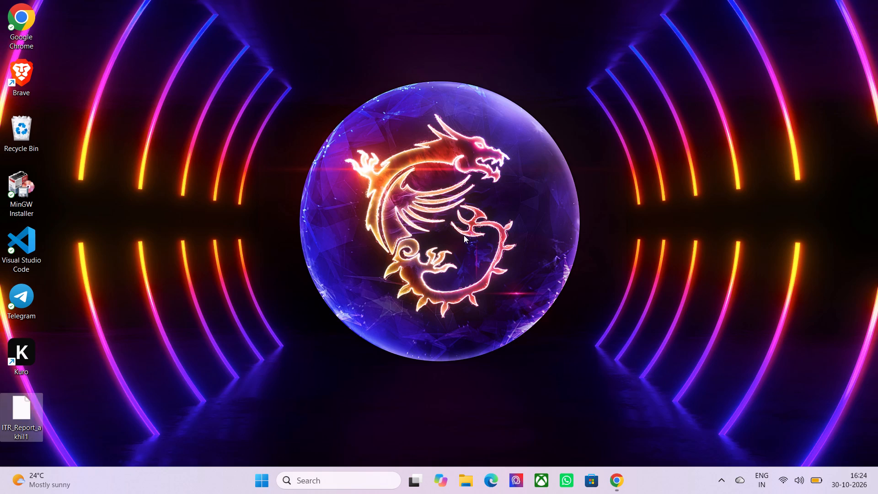
pyautogui.moveTo(21, 403); pyautogui.dragTo(776, 471)
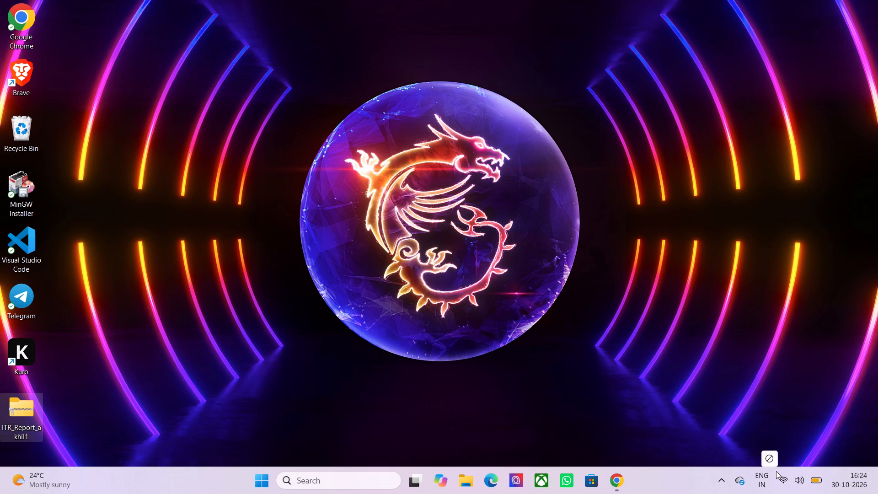
pyautogui.moveTo(776, 471); pyautogui.dragTo(435, 213)
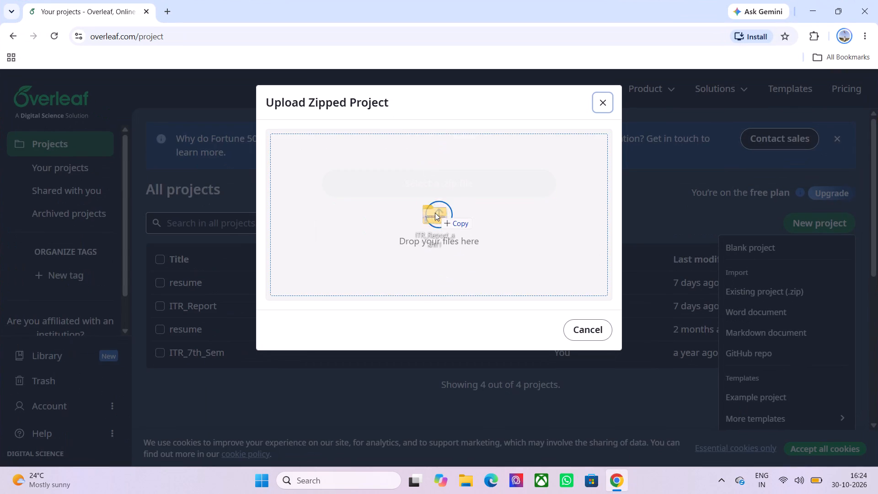
pyautogui.moveTo(435, 213); pyautogui.dragTo(435, 215)
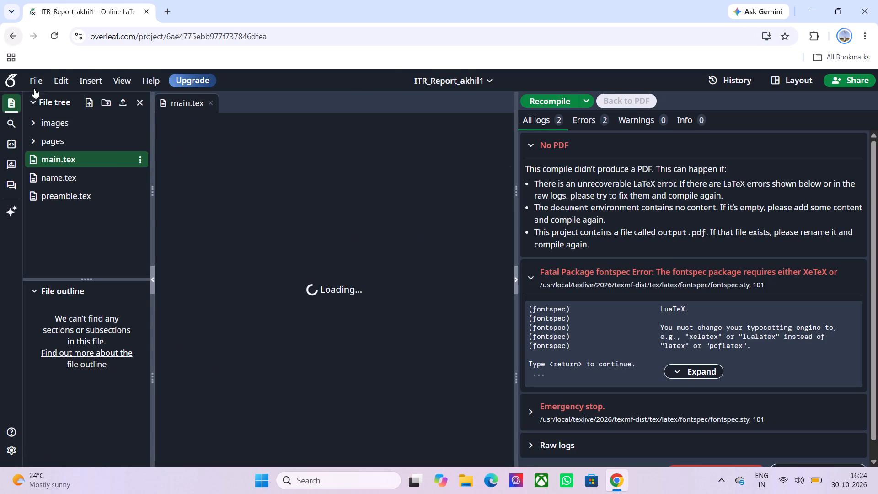
# Set the project's compiler to XeLaTeX and recompile the report.
pyautogui.click(37, 83)
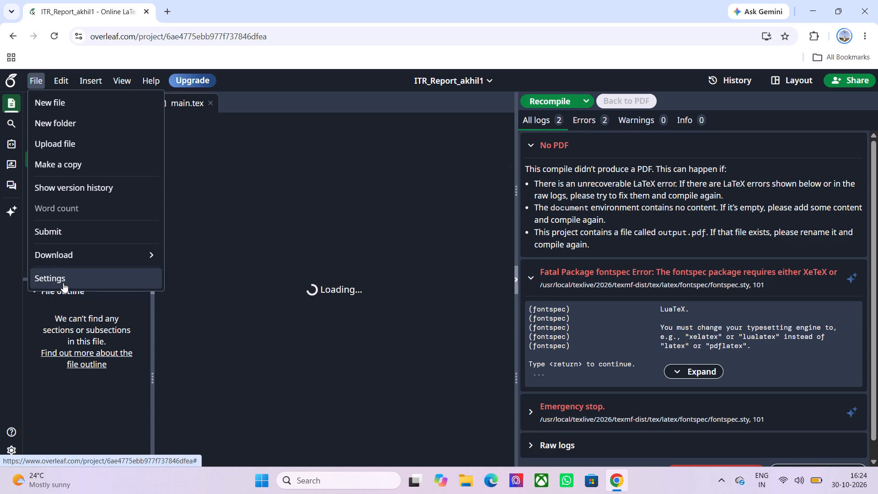
pyautogui.click(63, 283)
pyautogui.click(201, 169)
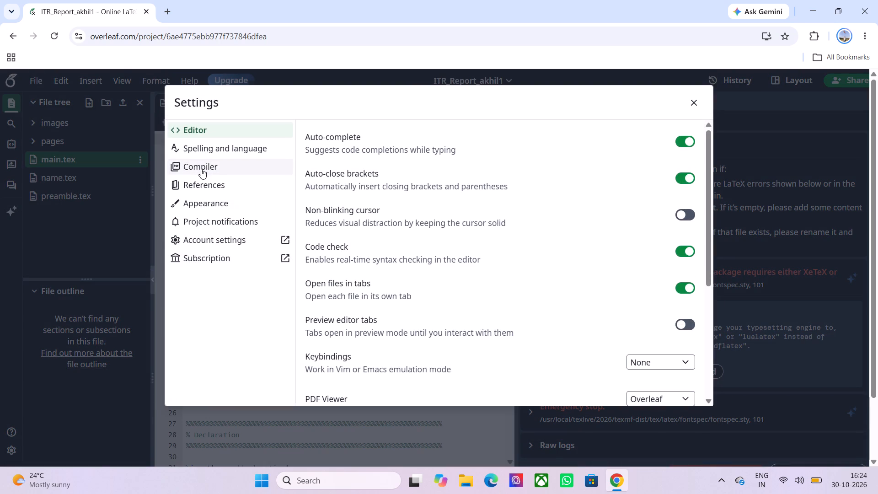
pyautogui.click(685, 183)
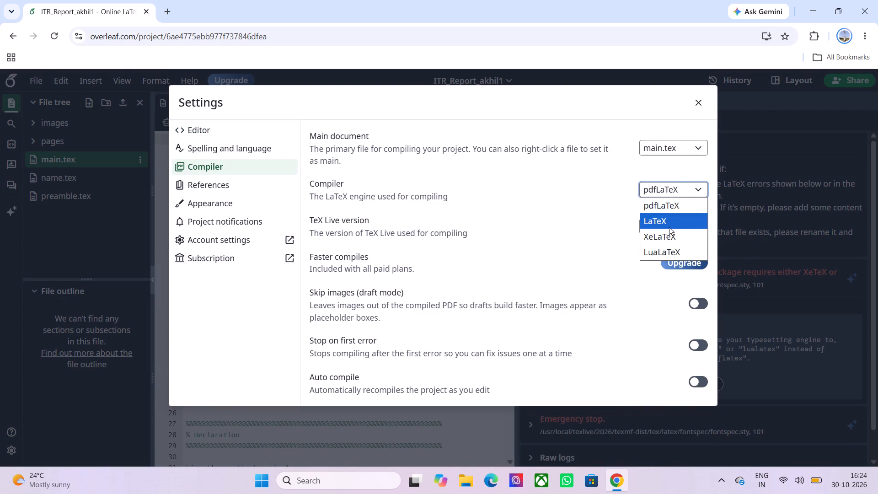
pyautogui.click(664, 233)
pyautogui.click(782, 240)
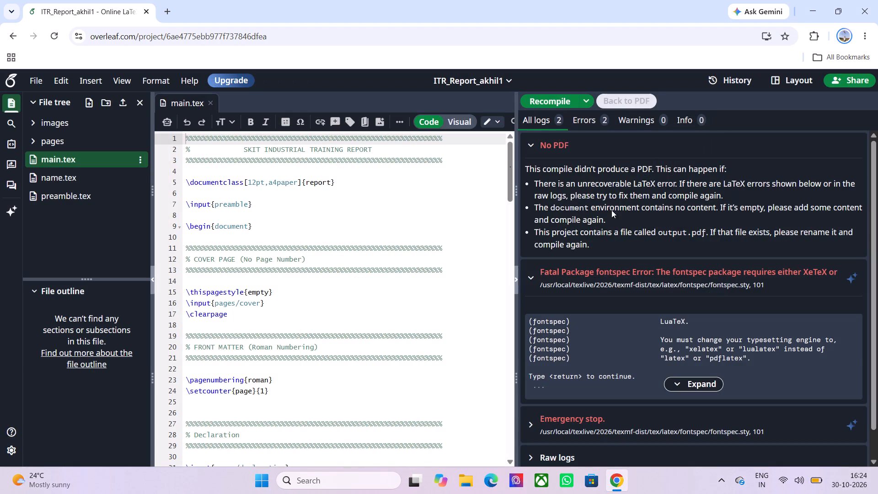
pyautogui.click(553, 102)
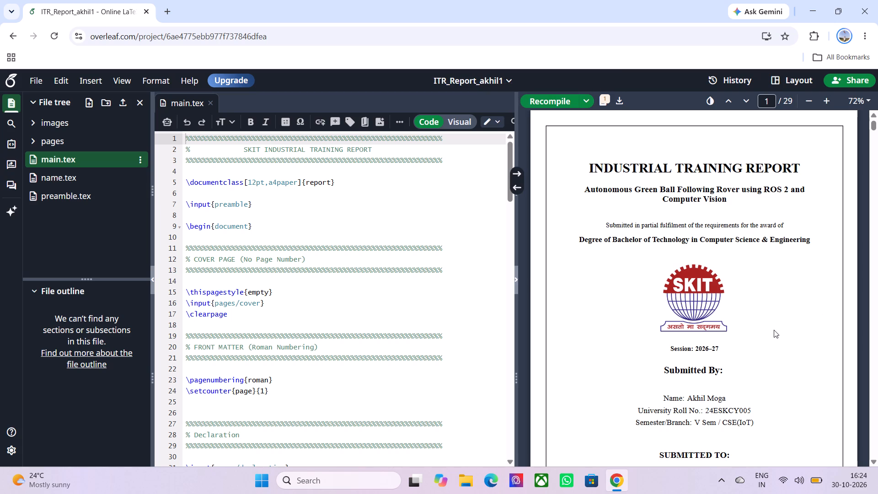
# Make the cover page's Semester/Branch line in cover.tex read "V Semester / CSE(IoT)" and recompile the PDF.
pyautogui.scroll(-1, 774, 330)
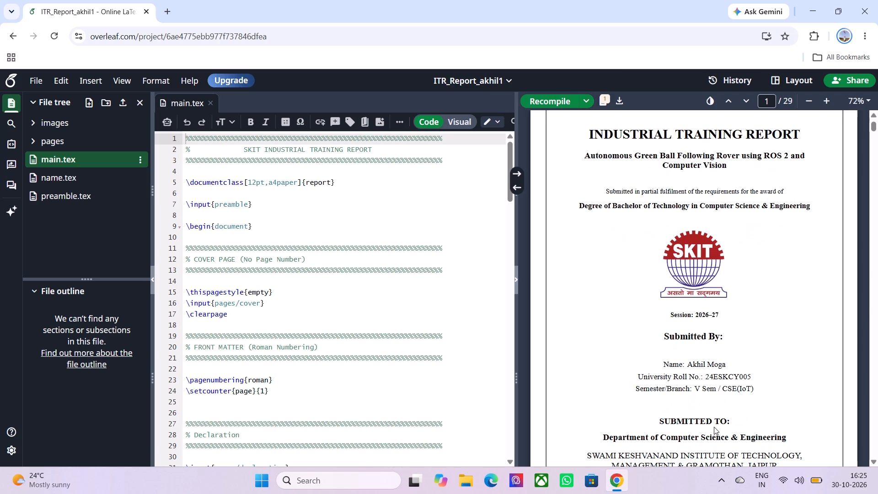
pyautogui.doubleClick(716, 388)
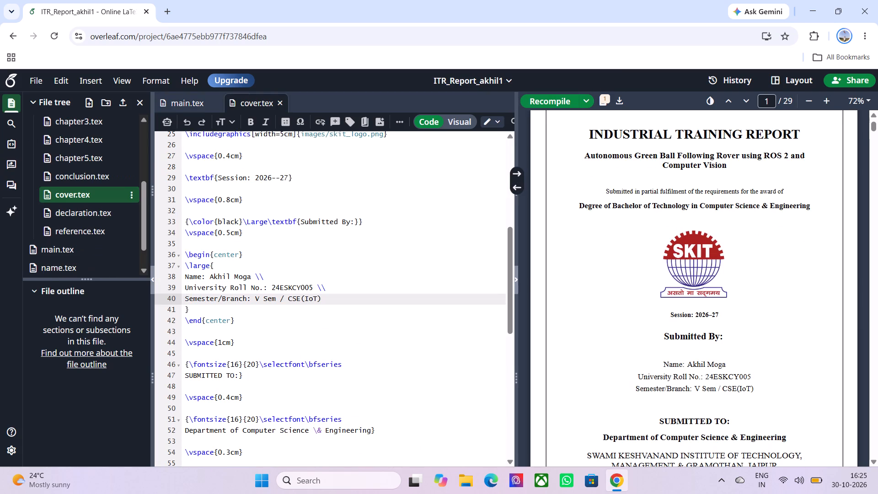
pyautogui.click(274, 300)
pyautogui.write('ester')
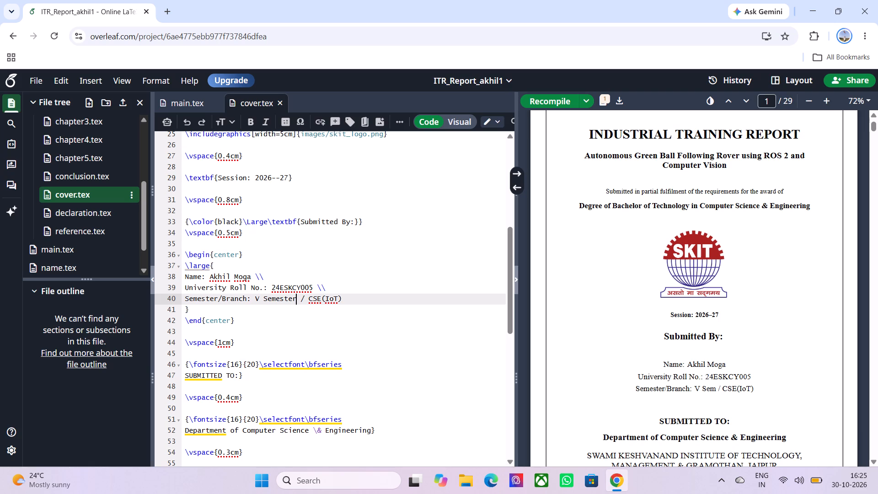
pyautogui.scroll(-1, 696, 357)
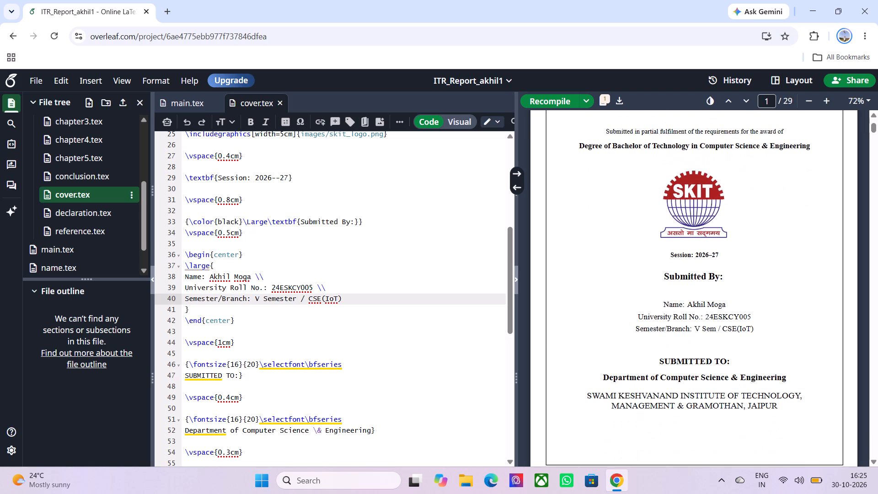
pyautogui.hotkey('ctrl', 'alt', 'Return')
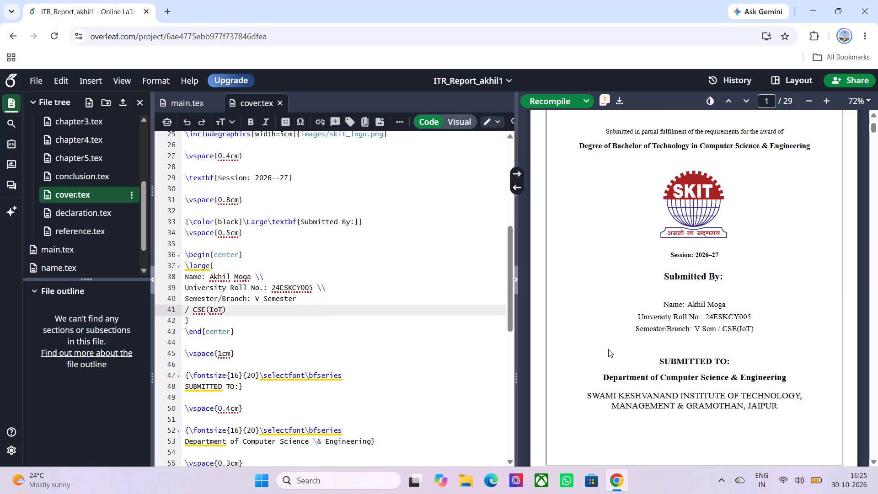
pyautogui.hotkey('ctrl', 'z')
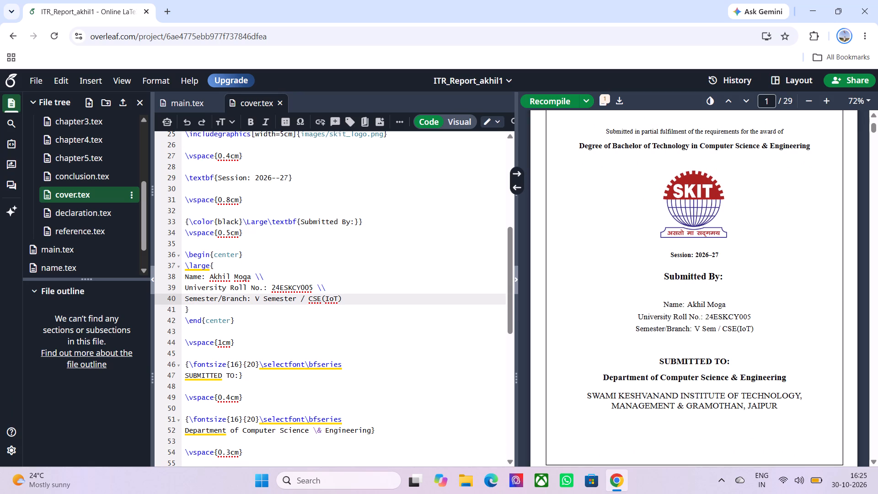
pyautogui.hotkey('ctrl', 'Return')
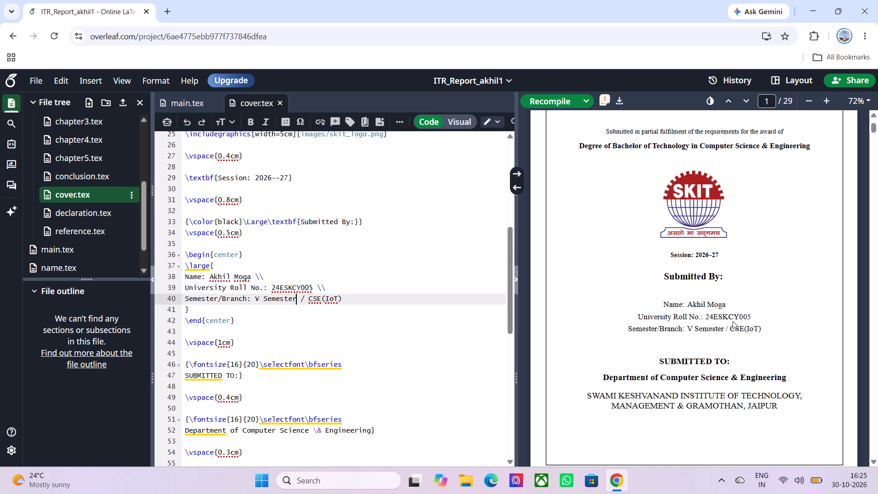
# Examine the Declaration page in the PDF and look through its source text in declaration.tex.
pyautogui.scroll(-1, 681, 336)
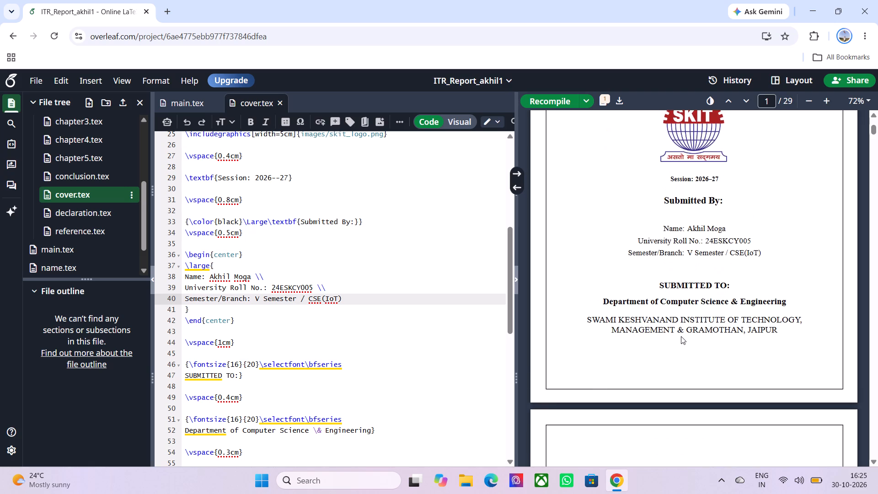
pyautogui.scroll(-3, 681, 336)
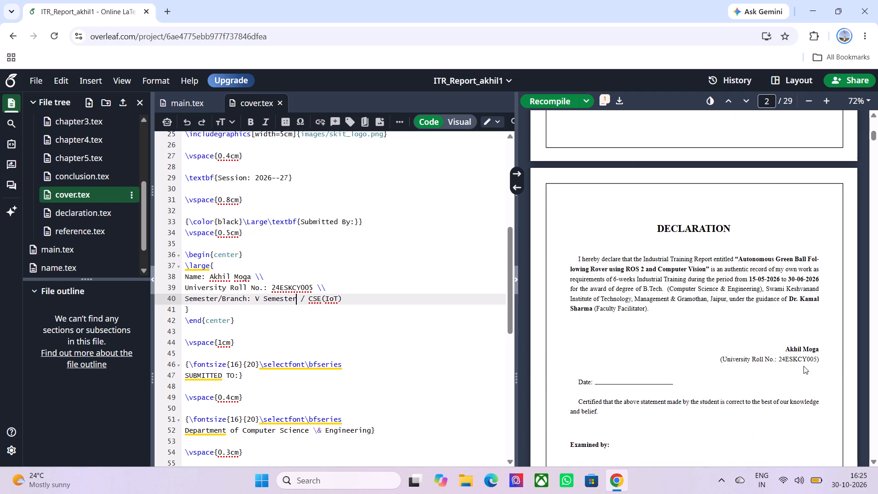
pyautogui.scroll(-3, 803, 366)
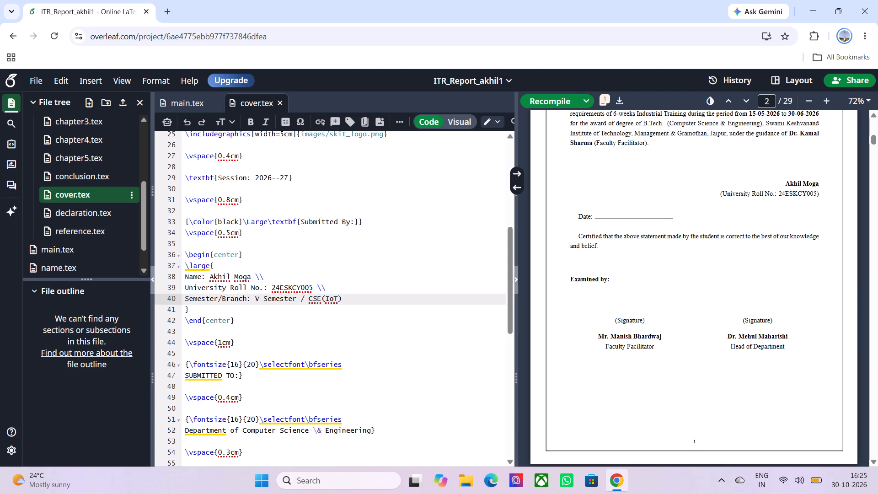
pyautogui.doubleClick(579, 237)
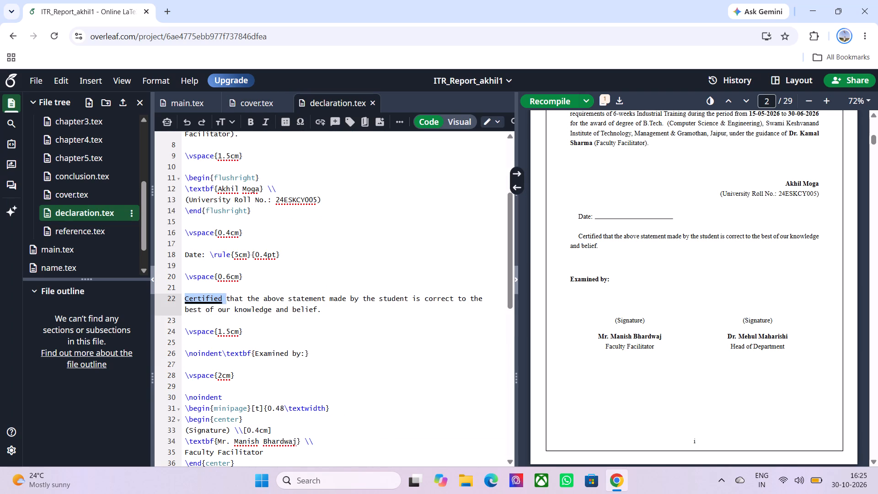
pyautogui.click(186, 296)
pyautogui.scroll(3, 186, 296)
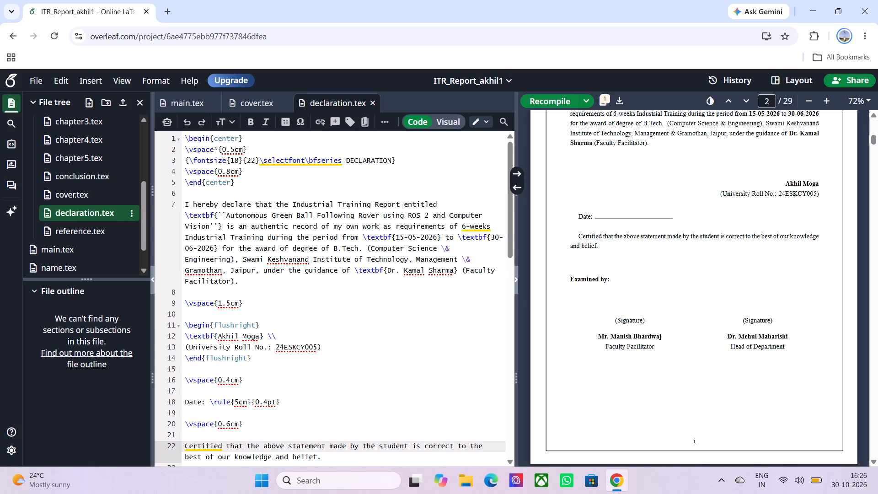
pyautogui.scroll(1, 186, 439)
pyautogui.scroll(1, 217, 249)
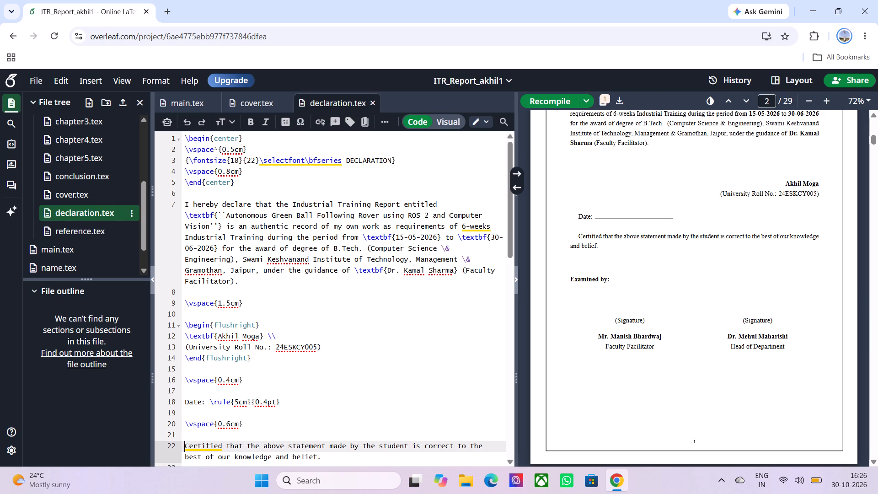
# Remove the blank line before the "I hereby declare" paragraph in declaration.tex and recompile the PDF.
pyautogui.scroll(1, 610, 201)
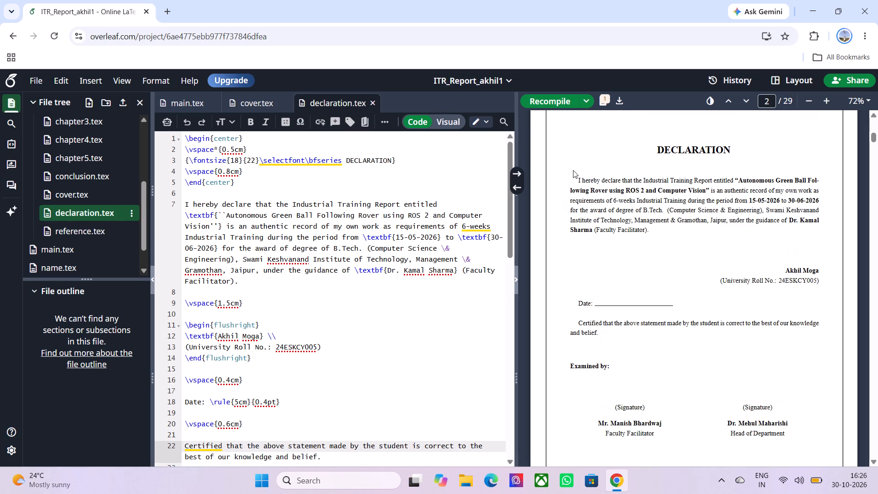
pyautogui.moveTo(578, 179); pyautogui.dragTo(567, 178)
pyautogui.moveTo(567, 178); pyautogui.dragTo(568, 177)
pyautogui.doubleClick(579, 181)
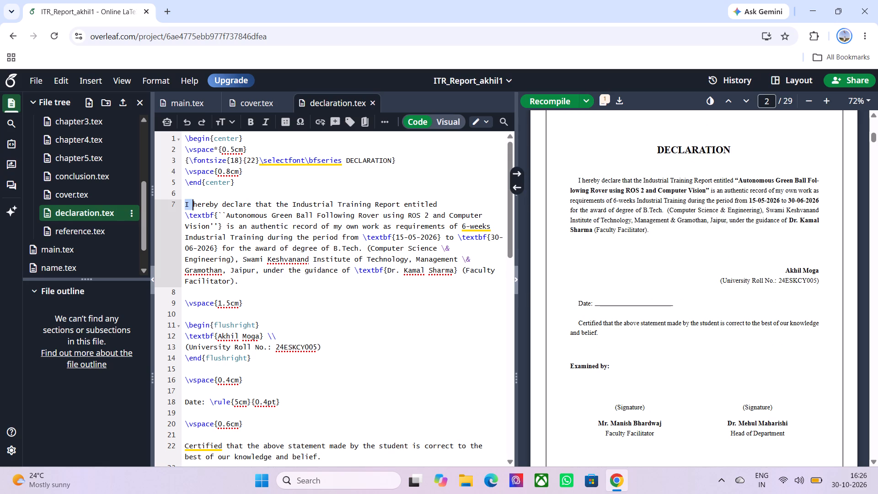
pyautogui.press('Left')
pyautogui.press('Left')
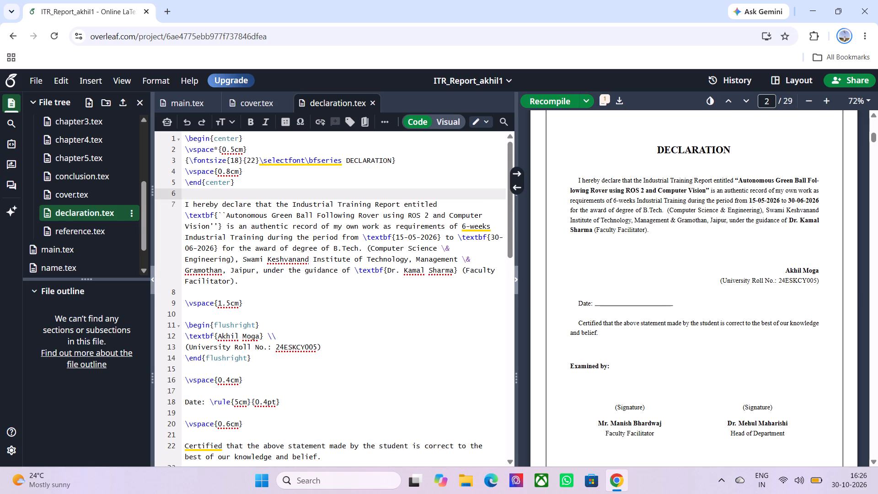
pyautogui.press('Down')
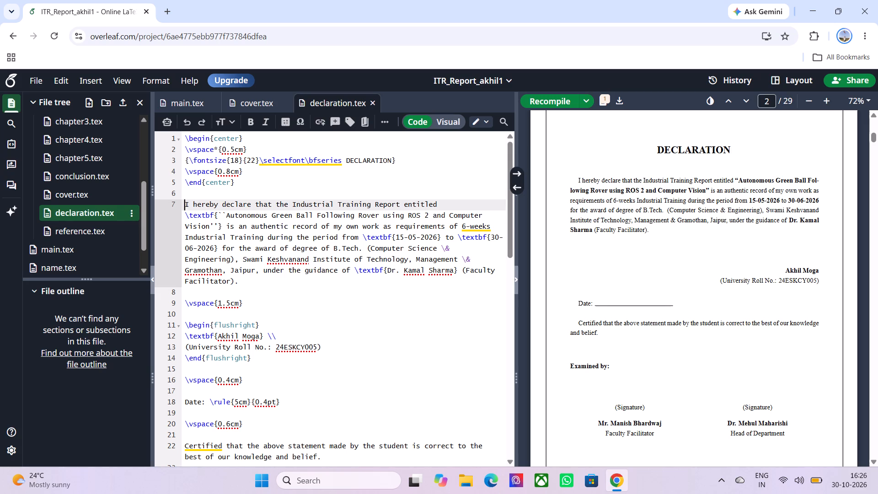
pyautogui.press('BackSpace')
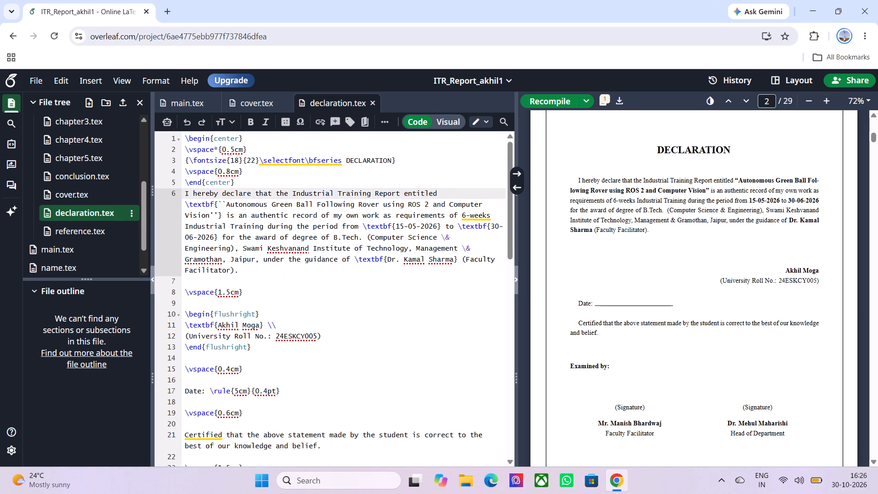
pyautogui.click(532, 98)
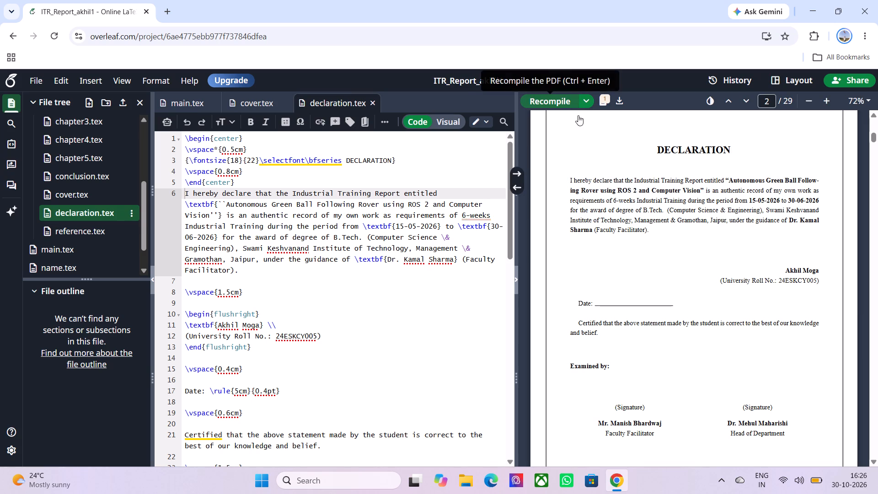
# Remove the blank line before the "Certified that the above statement" paragraph in declaration.tex and recompile the PDF.
pyautogui.doubleClick(578, 320)
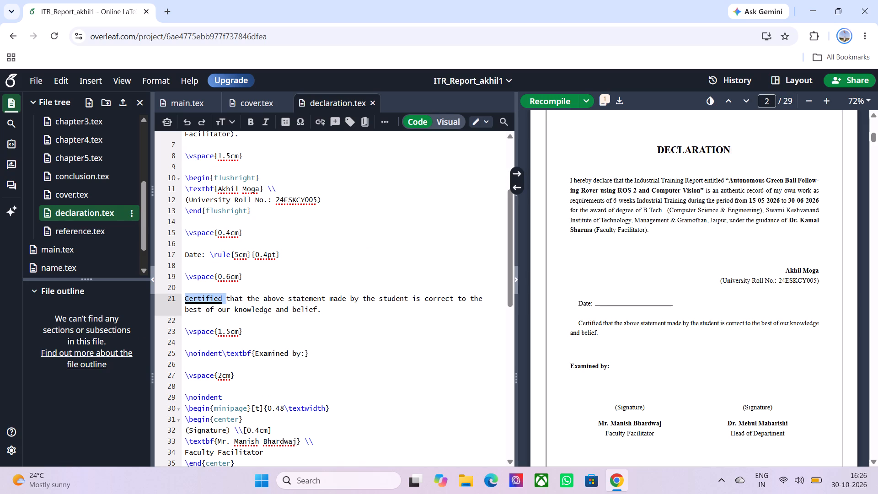
pyautogui.click(184, 300)
pyautogui.press('BackSpace')
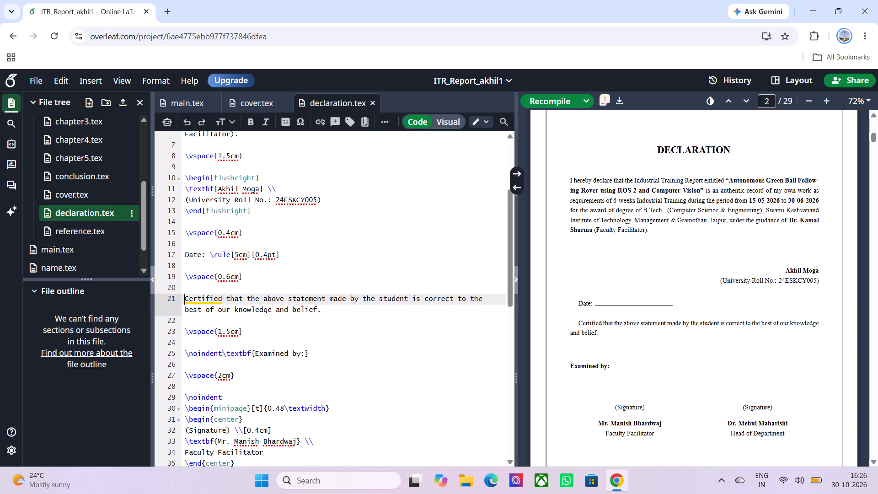
pyautogui.hotkey('ctrl', 'Return')
pyautogui.press('BackSpace')
pyautogui.hotkey('ctrl', 'Return')
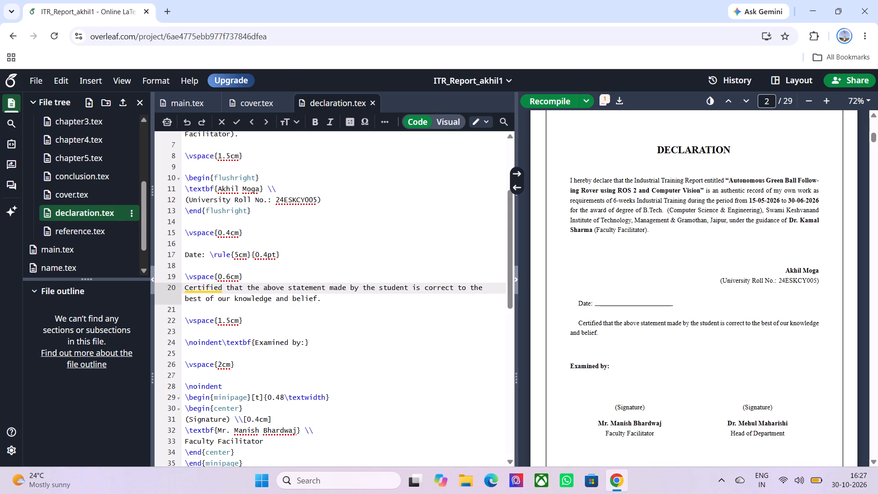
pyautogui.click(557, 102)
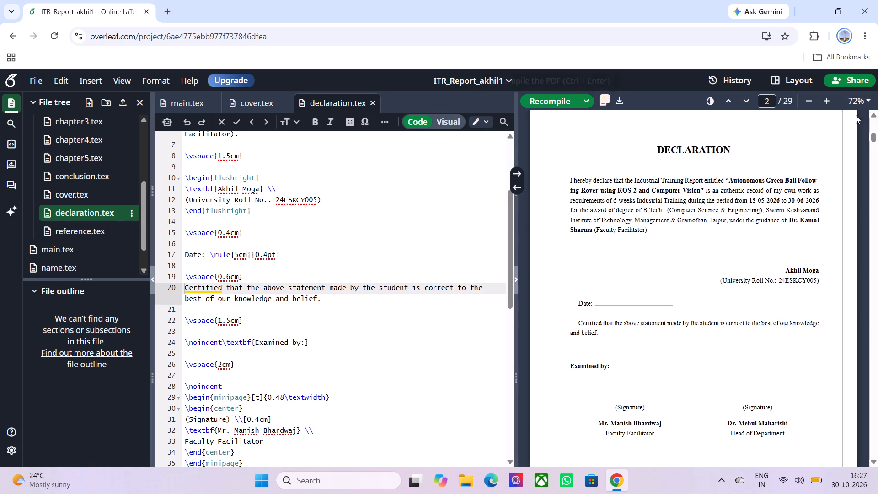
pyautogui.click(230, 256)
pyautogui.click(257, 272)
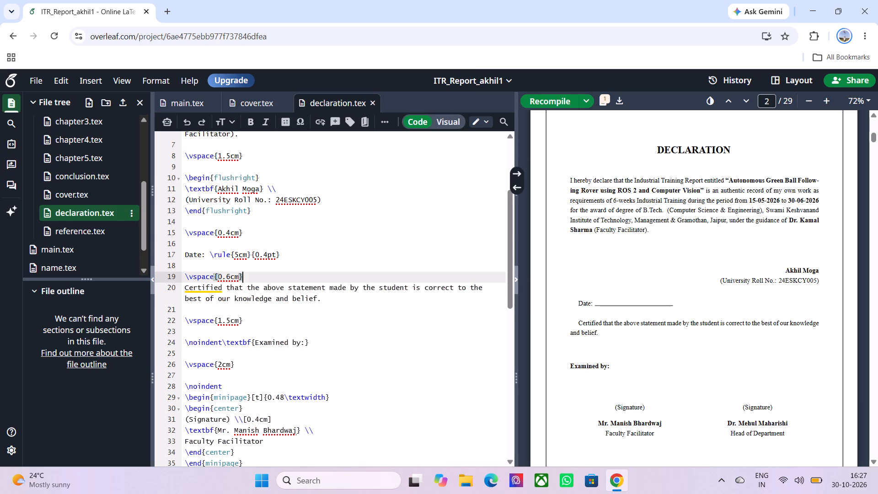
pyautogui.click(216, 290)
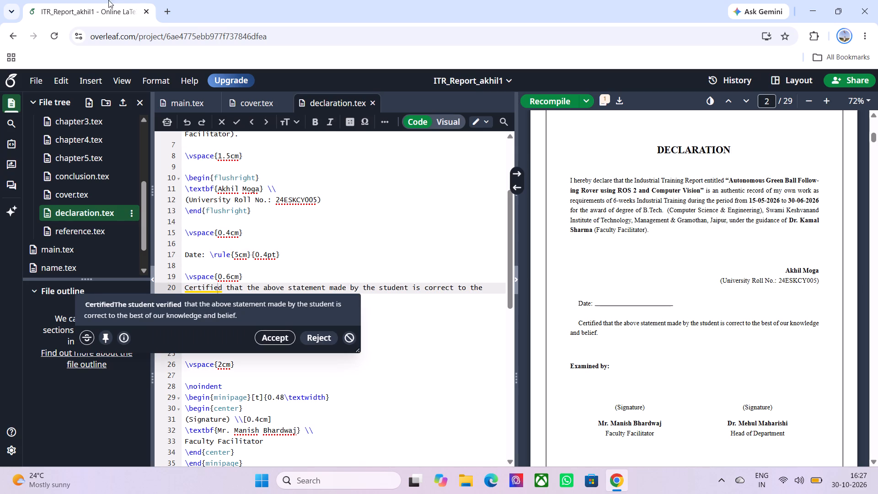
# Open a new incognito browser window.
pyautogui.hotkey('ctrl', 'shift', 'n')
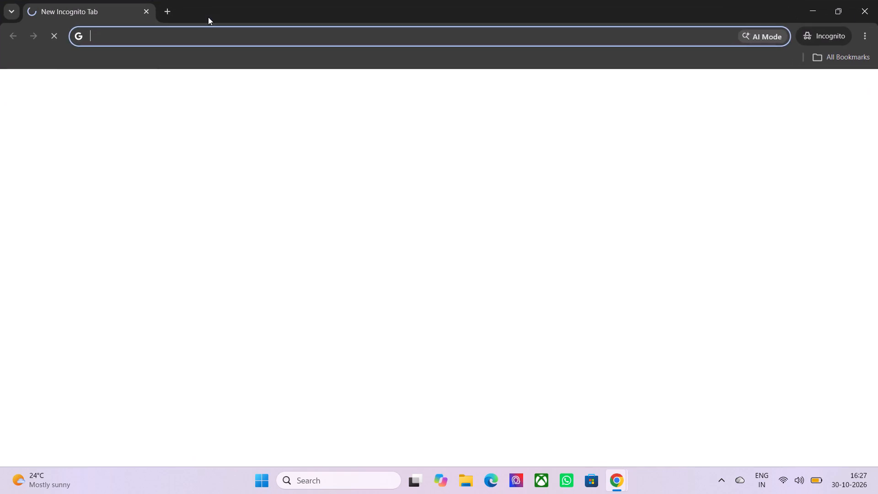
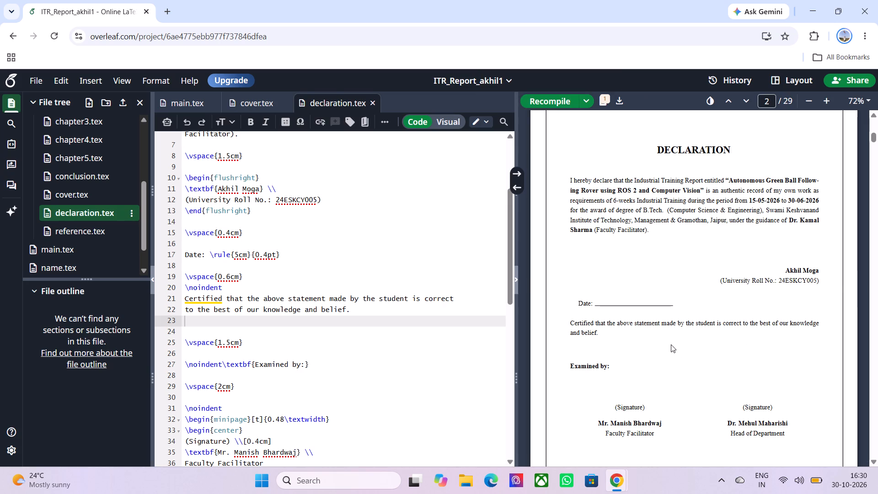
# Compare the signature block below "Examined by:" in declaration.tex with the same block in the reference project in the incognito window.
pyautogui.scroll(-2, 671, 344)
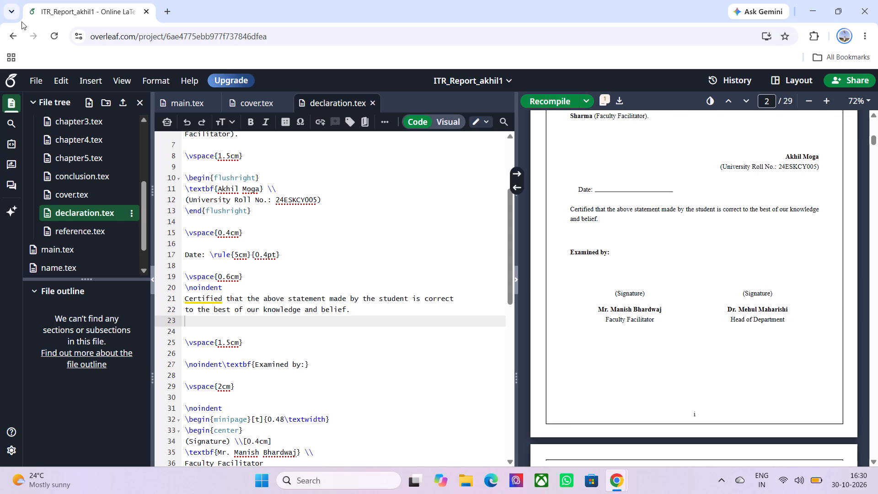
pyautogui.hotkey('alt', 'Tab')
pyautogui.scroll(-1, 221, 357)
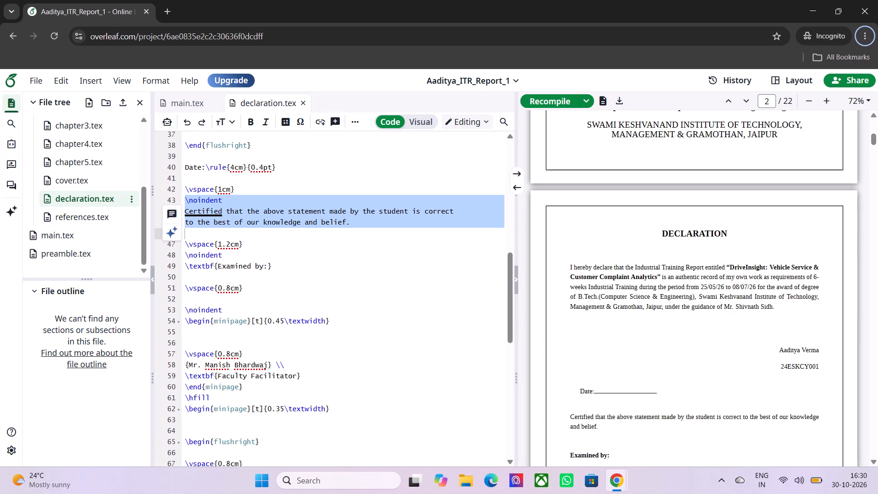
pyautogui.moveTo(188, 349); pyautogui.dragTo(330, 493)
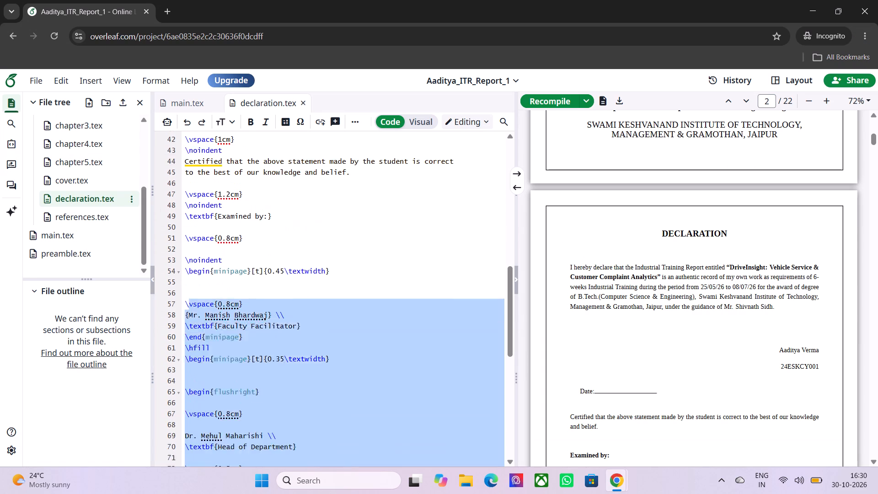
pyautogui.moveTo(330, 493); pyautogui.dragTo(343, 488)
pyautogui.scroll(2, 329, 307)
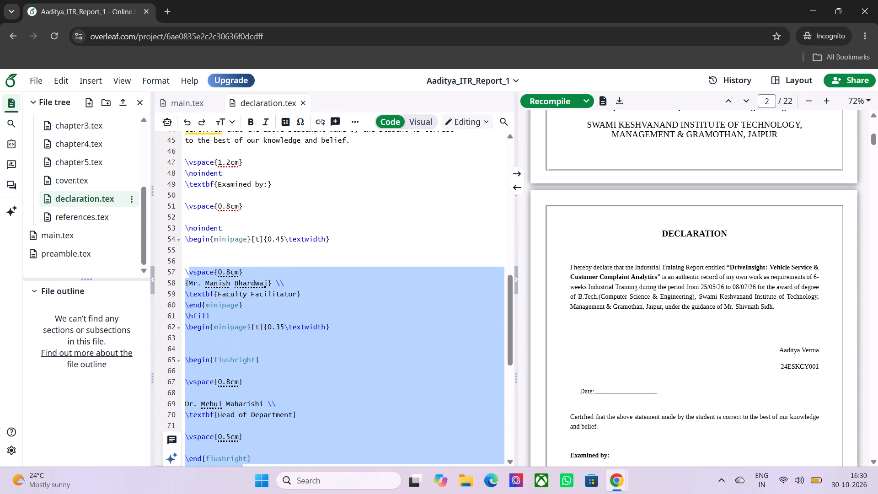
pyautogui.hotkey('alt', 'Tab')
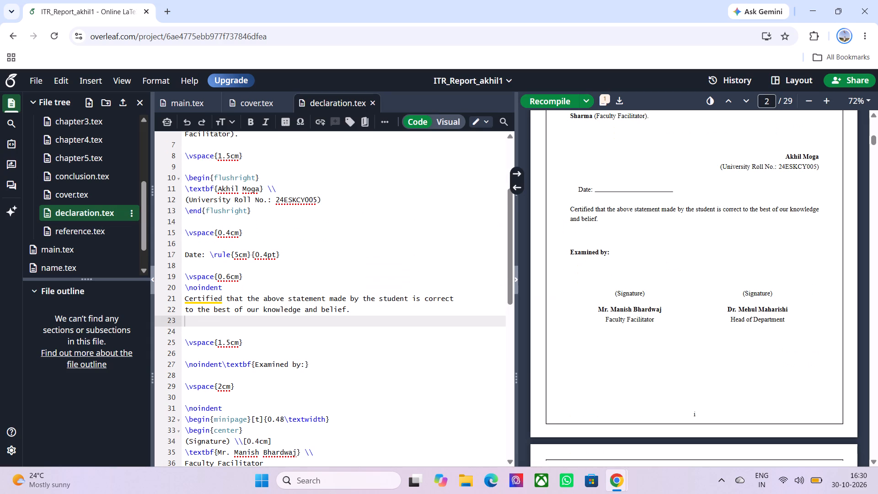
pyautogui.scroll(-1, 237, 307)
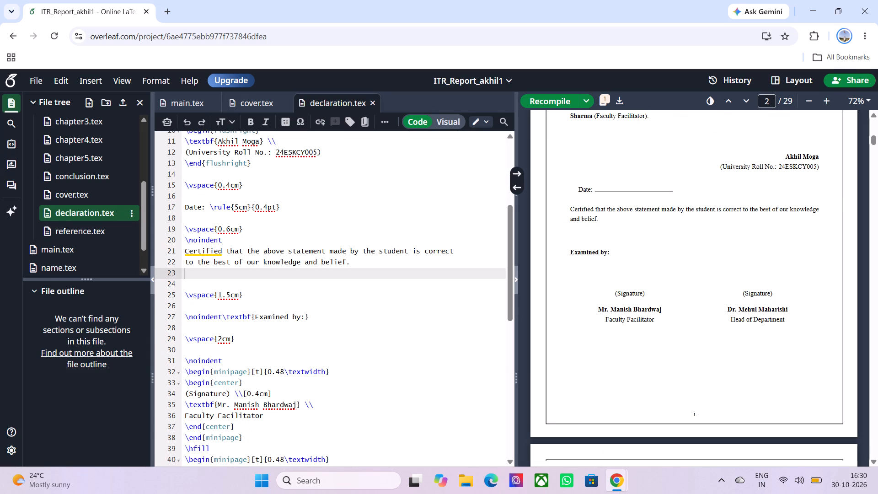
pyautogui.hotkey('alt', 'Tab')
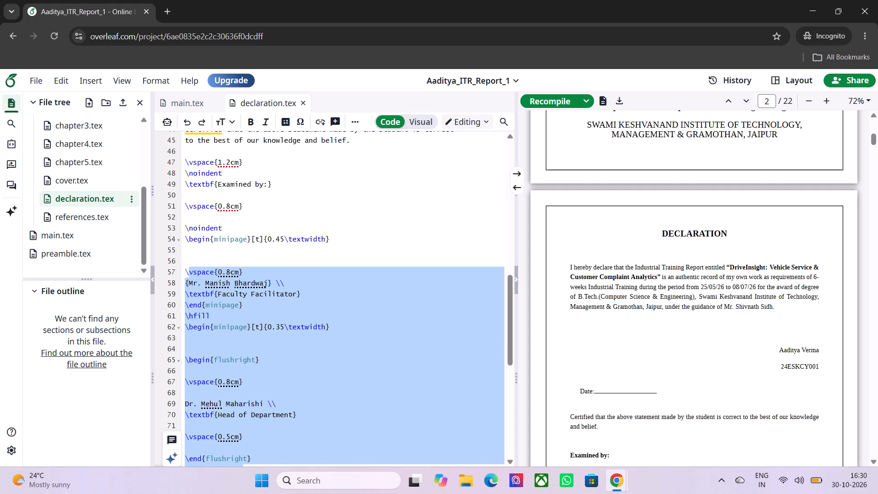
pyautogui.hotkey('alt', 'Tab')
pyautogui.hotkey('alt', 'Tab')
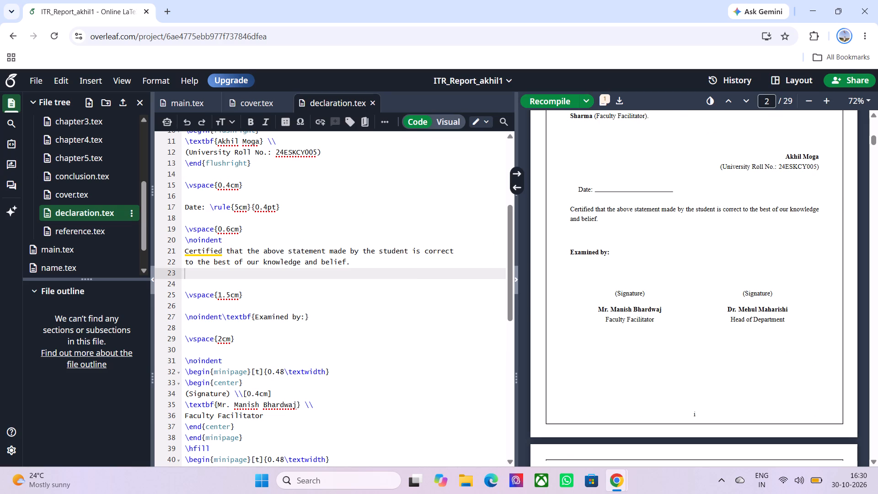
# Replace everything below "Examined by:" in declaration.tex with the reference project's block, from \vspace{0.8cm} through the final \end{minipage}, and recompile.
pyautogui.moveTo(185, 206); pyautogui.dragTo(302, 464)
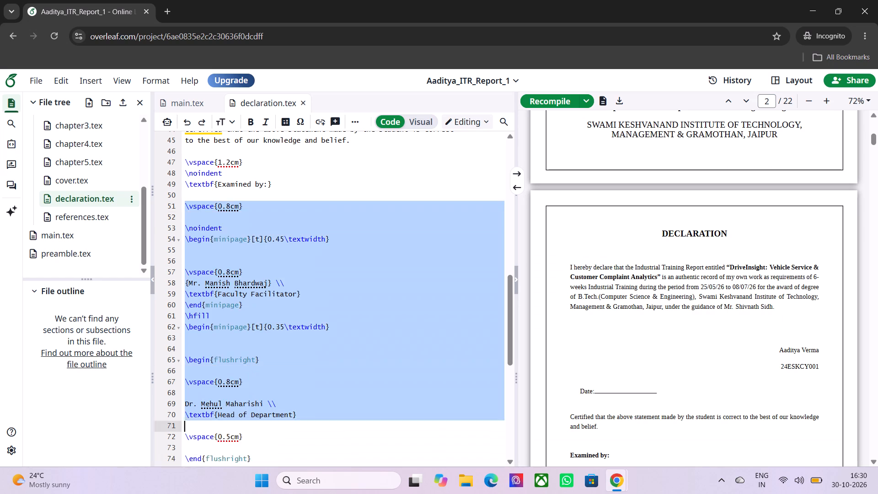
pyautogui.moveTo(302, 464); pyautogui.dragTo(308, 490)
pyautogui.hotkey('ctrl', 'c')
pyautogui.hotkey('alt', 'Tab')
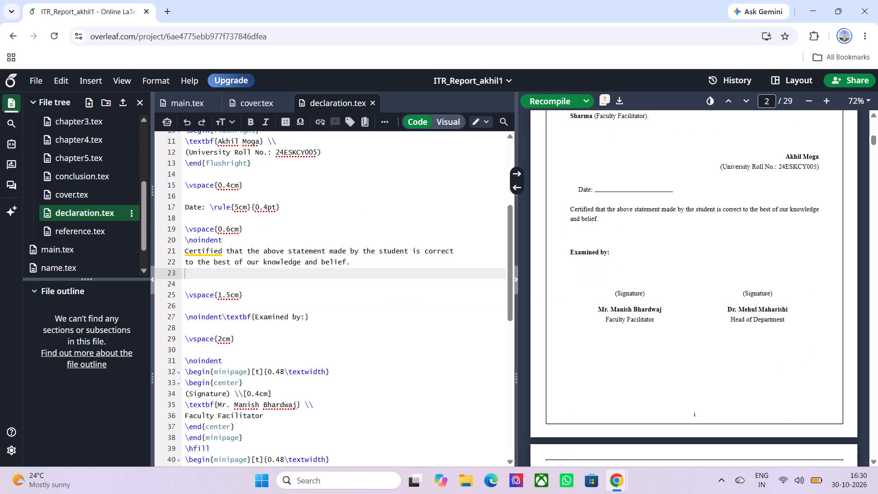
pyautogui.moveTo(183, 292); pyautogui.dragTo(193, 298)
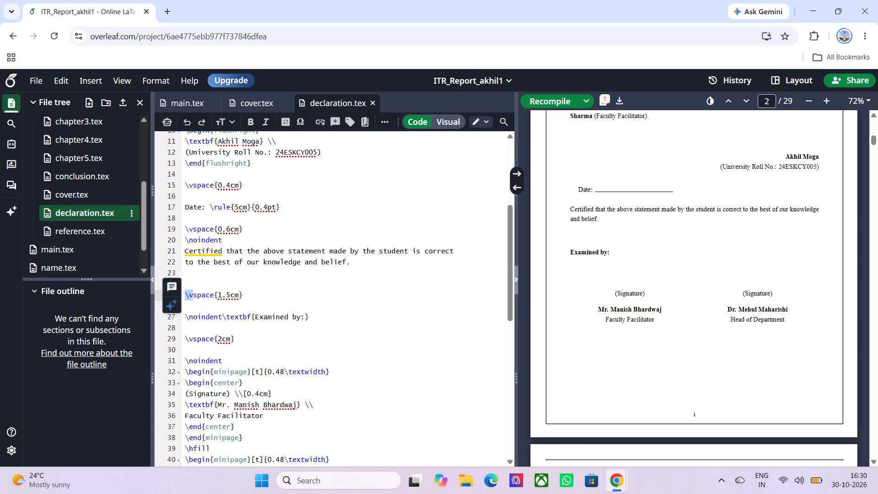
pyautogui.moveTo(184, 336); pyautogui.dragTo(329, 487)
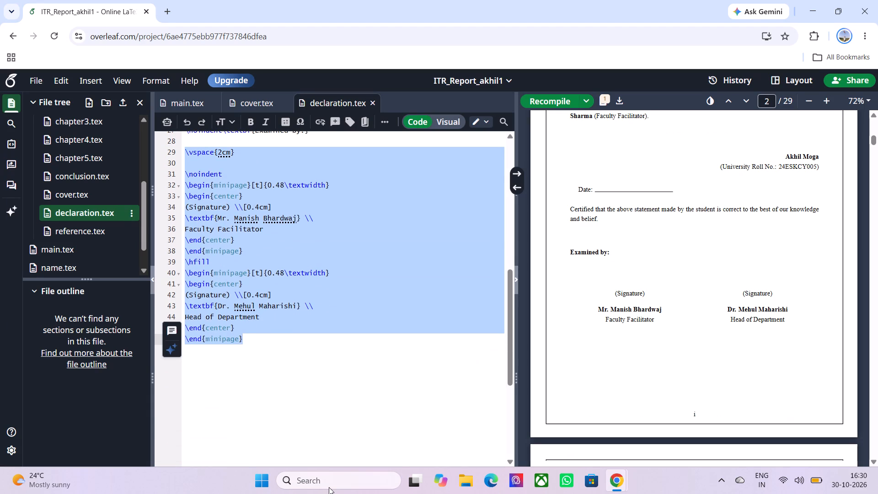
pyautogui.hotkey('ctrl', 'v')
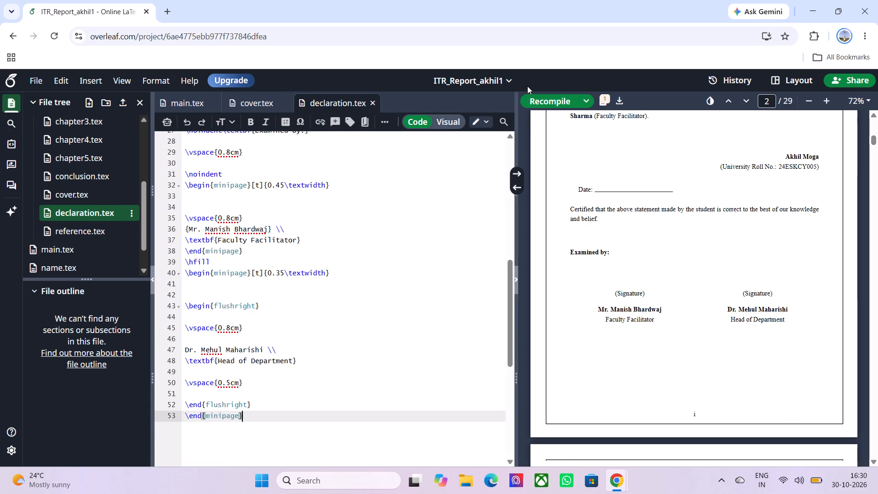
pyautogui.click(543, 97)
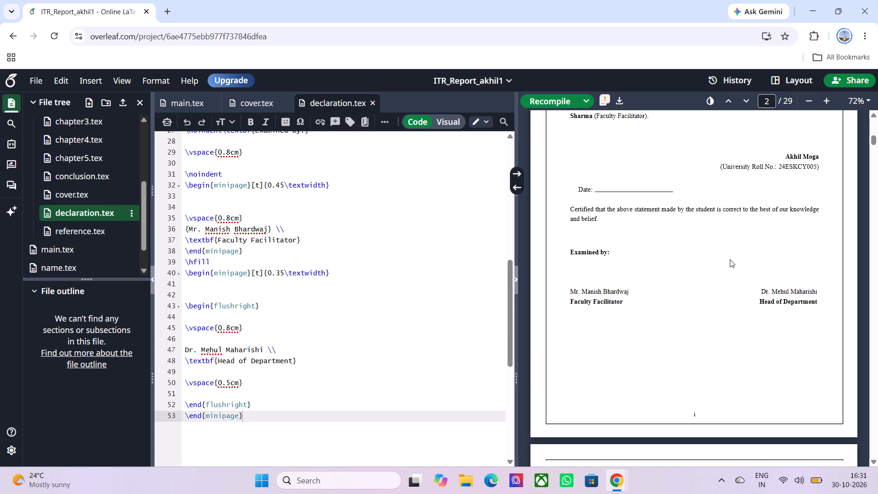
# Go to the certificate page in the compiled PDF and open its source file, certificate.tex.
pyautogui.scroll(-1, 730, 259)
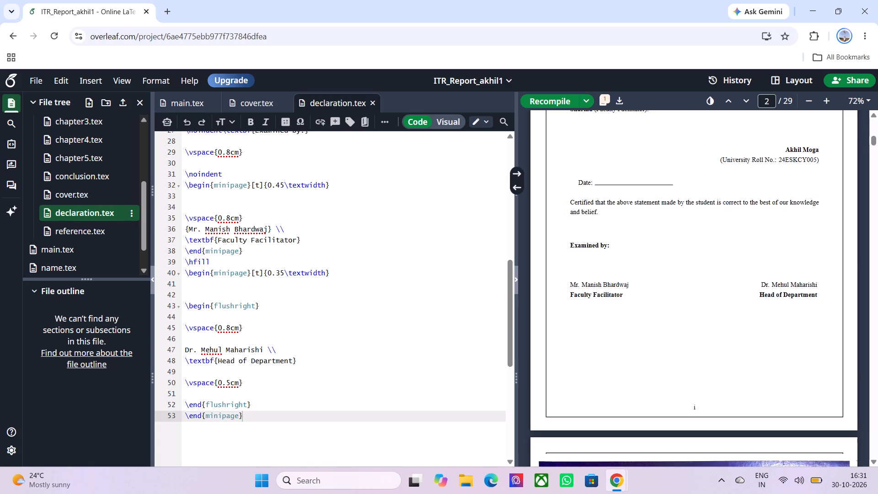
pyautogui.scroll(-3, 806, 292)
pyautogui.doubleClick(684, 297)
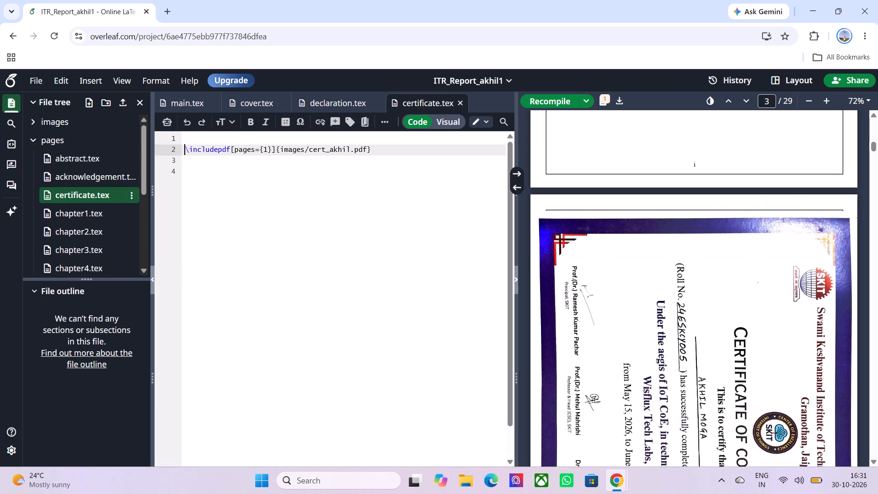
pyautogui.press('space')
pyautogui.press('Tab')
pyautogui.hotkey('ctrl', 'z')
# Open certificate.tex in the reference project in the incognito window and copy its entire contents.
pyautogui.hotkey('alt', 'Tab')
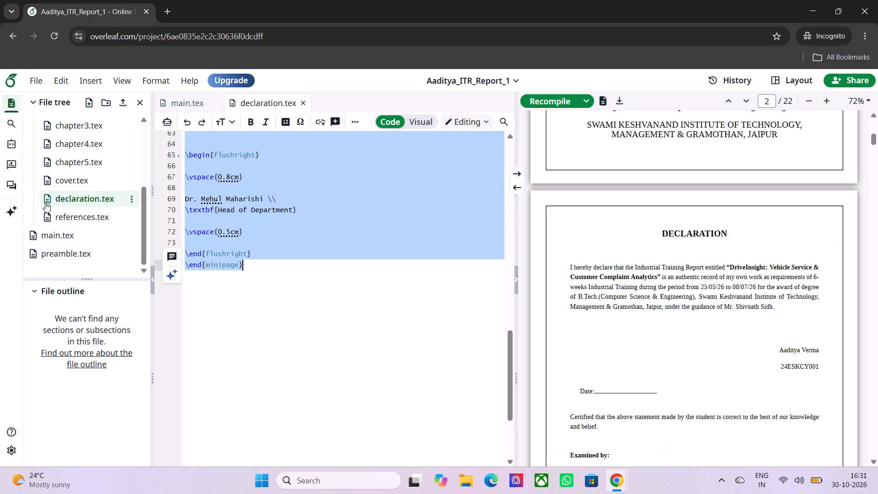
pyautogui.scroll(2, 55, 186)
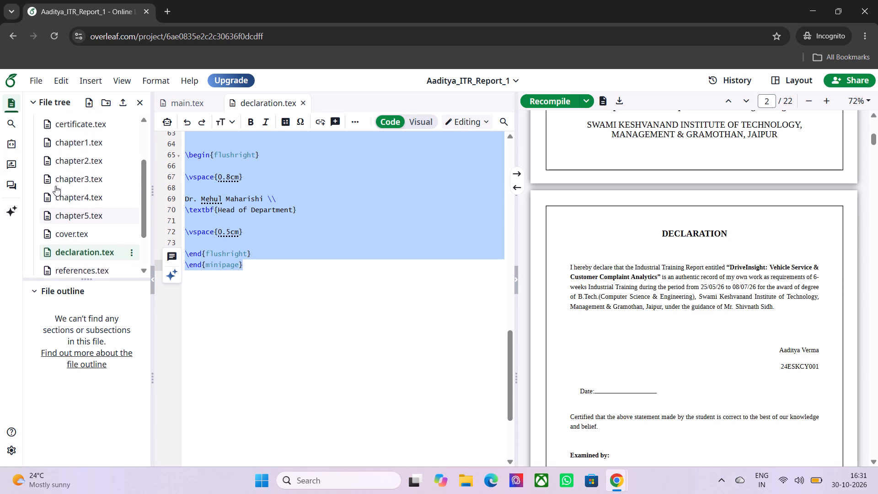
pyautogui.scroll(1, 55, 186)
pyautogui.click(87, 152)
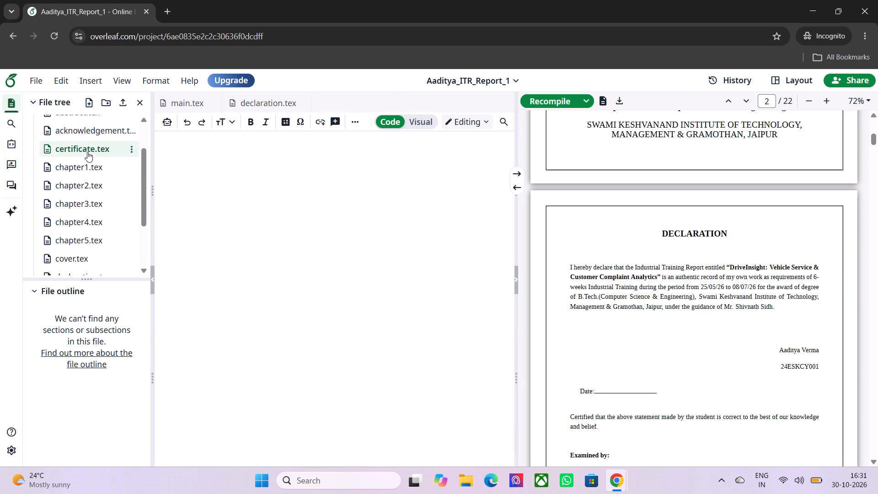
pyautogui.click(418, 285)
pyautogui.hotkey('ctrl', 'a')
pyautogui.hotkey('ctrl', 'c')
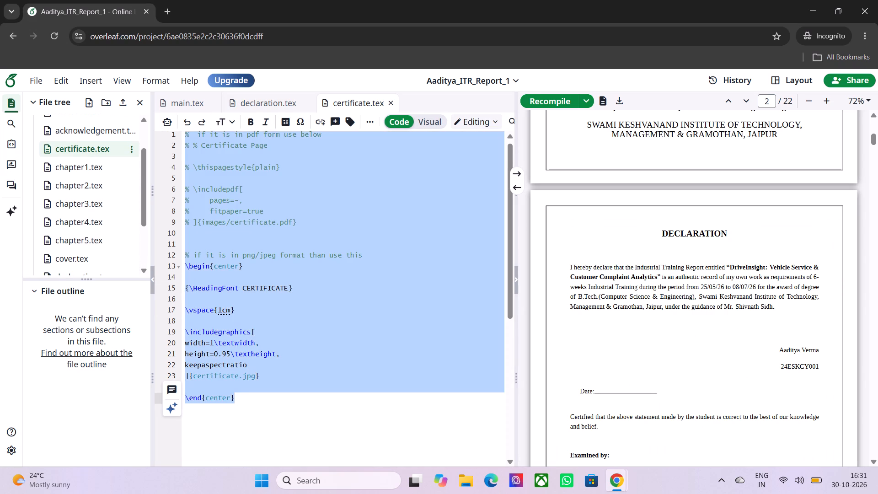
pyautogui.scroll(-1, 112, 253)
# Replace the entire contents of certificate.tex in ITR_Report_akhil1 with the code copied from the reference project.
pyautogui.hotkey('alt', 'Tab')
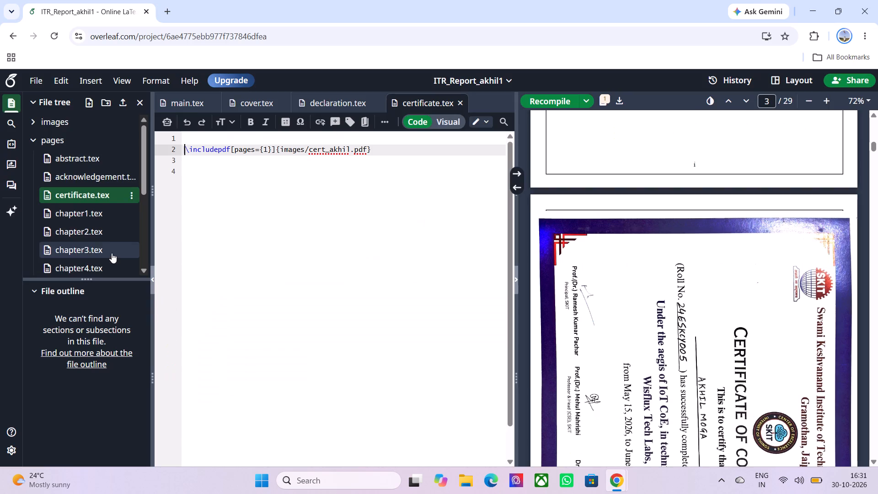
pyautogui.scroll(-1, 85, 259)
pyautogui.scroll(1, 85, 259)
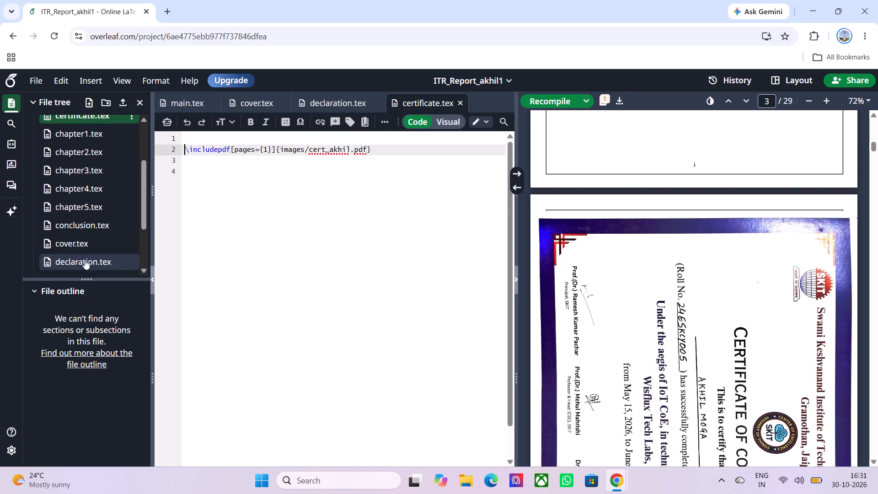
pyautogui.scroll(1, 85, 259)
pyautogui.keyDown('ctrl'); pyautogui.click(364, 305); pyautogui.keyUp('ctrl')
pyautogui.hotkey('ctrl', 'a')
pyautogui.hotkey('ctrl', 'v')
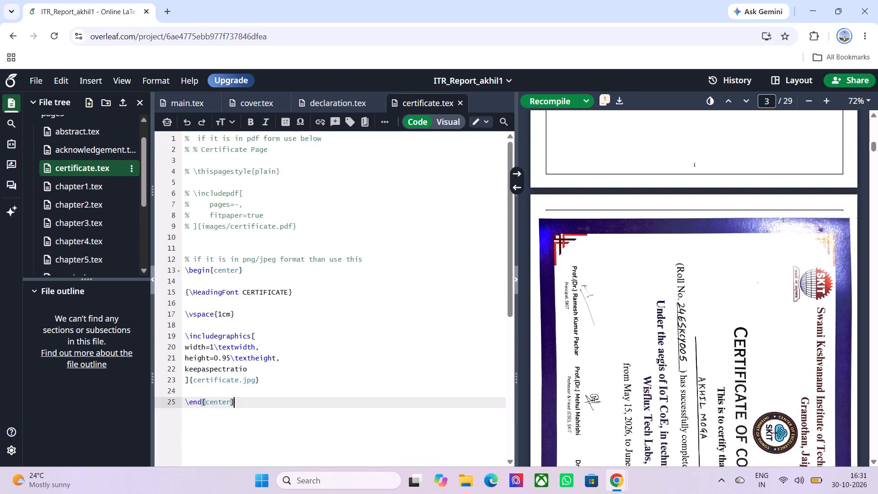
# Look through the files in the images folder and copy the file name cert_akhil.pdf.
pyautogui.scroll(1, 364, 305)
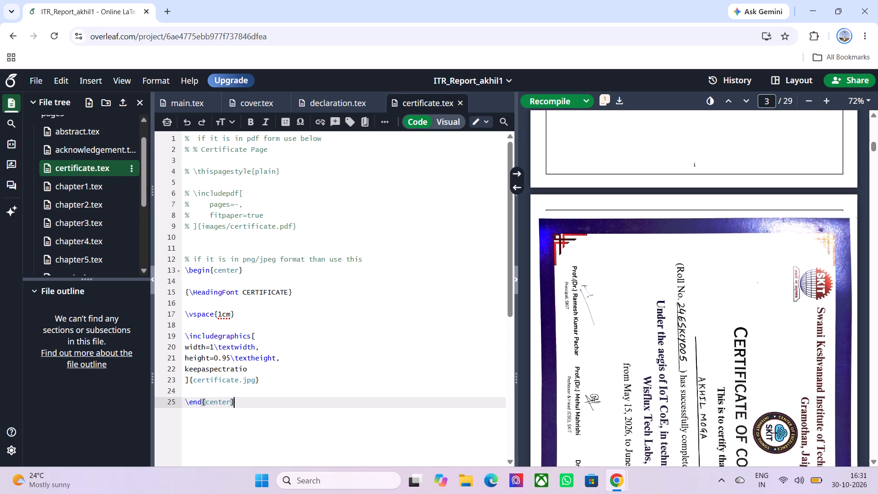
pyautogui.scroll(7, 74, 170)
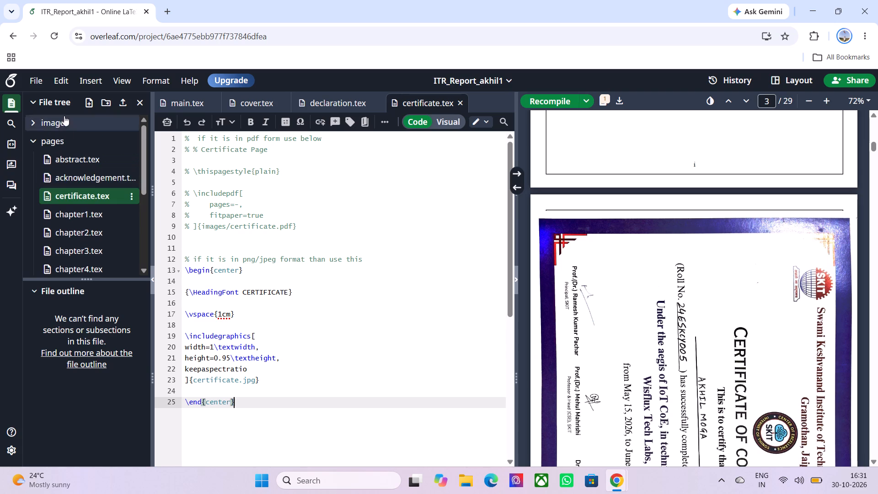
pyautogui.click(62, 118)
pyautogui.click(92, 141)
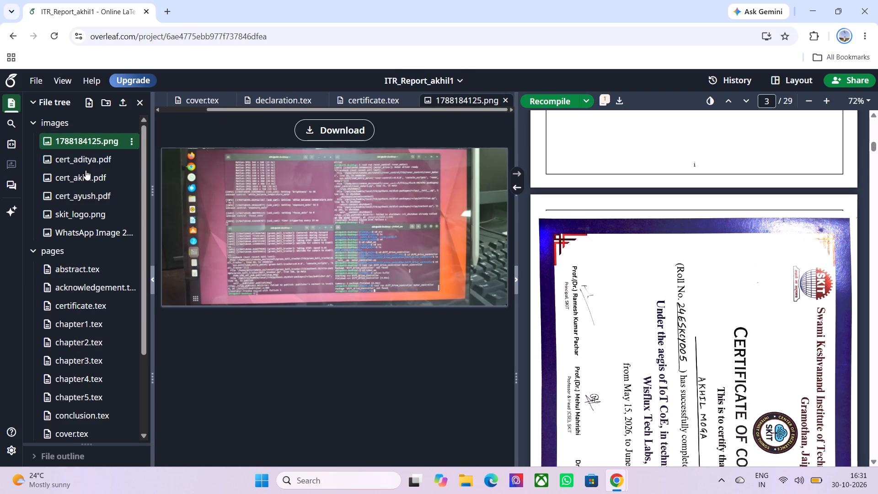
pyautogui.click(94, 163)
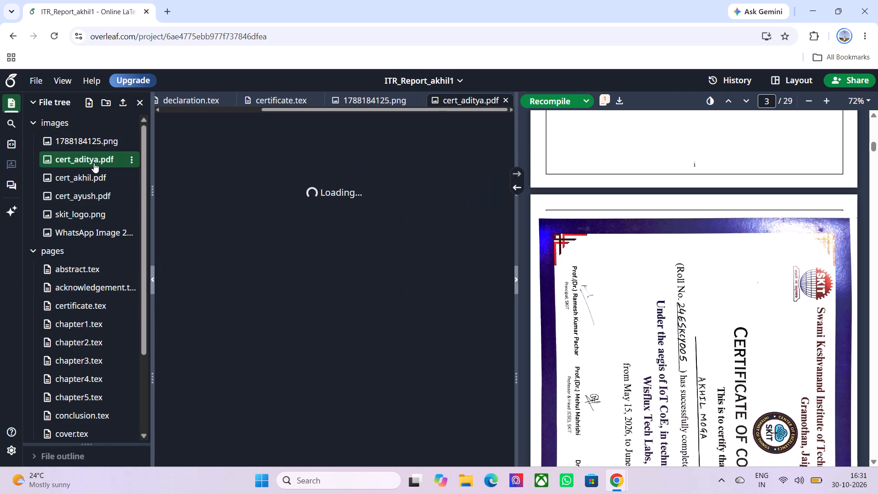
pyautogui.scroll(-1, 369, 322)
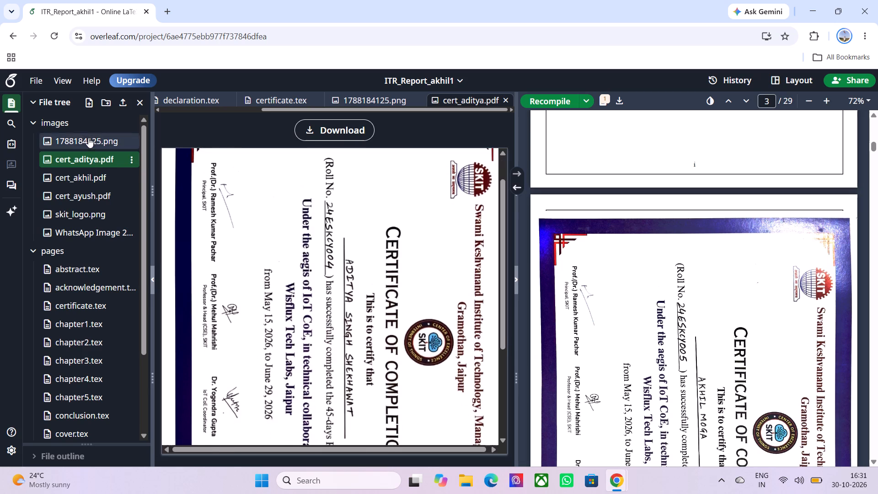
pyautogui.click(76, 172)
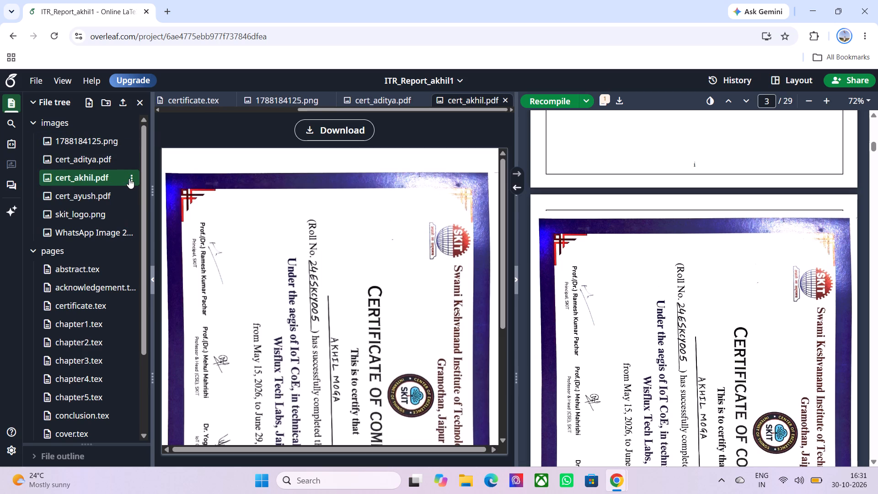
pyautogui.click(129, 181)
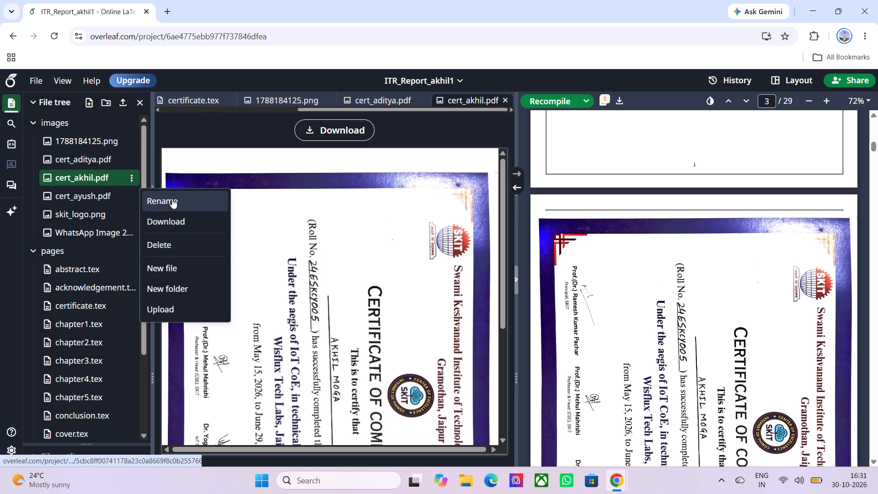
pyautogui.click(172, 199)
pyautogui.hotkey('ctrl', 'a')
pyautogui.hotkey('ctrl', 'c')
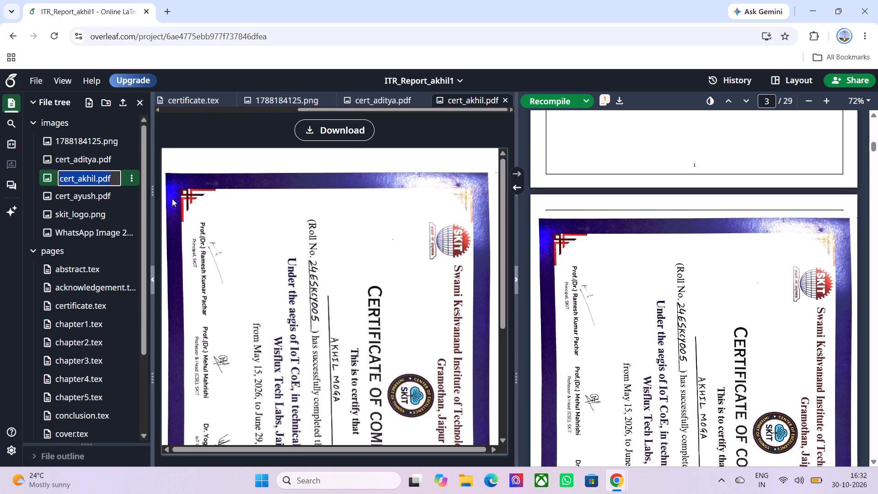
# In certificate.tex, replace the certificate.jpg image reference with the copied file name cert_akhil.pdf and recompile the report.
pyautogui.scroll(-1, 78, 400)
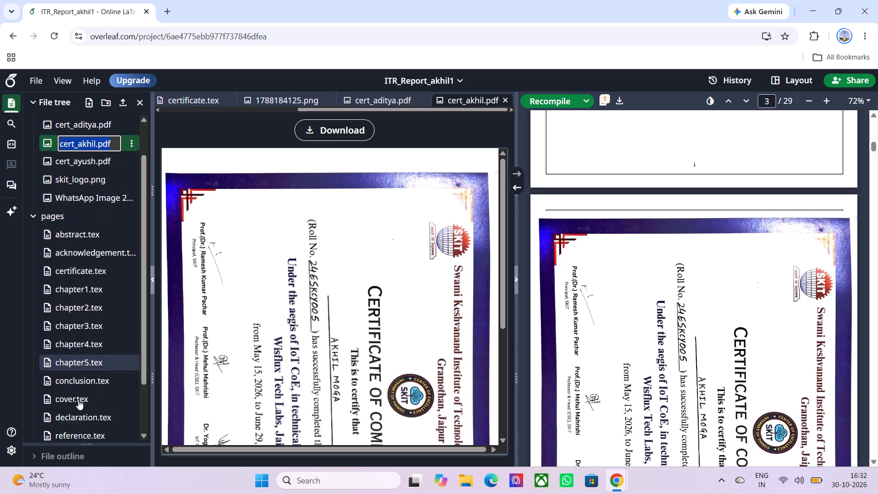
pyautogui.scroll(-1, 78, 400)
pyautogui.click(91, 275)
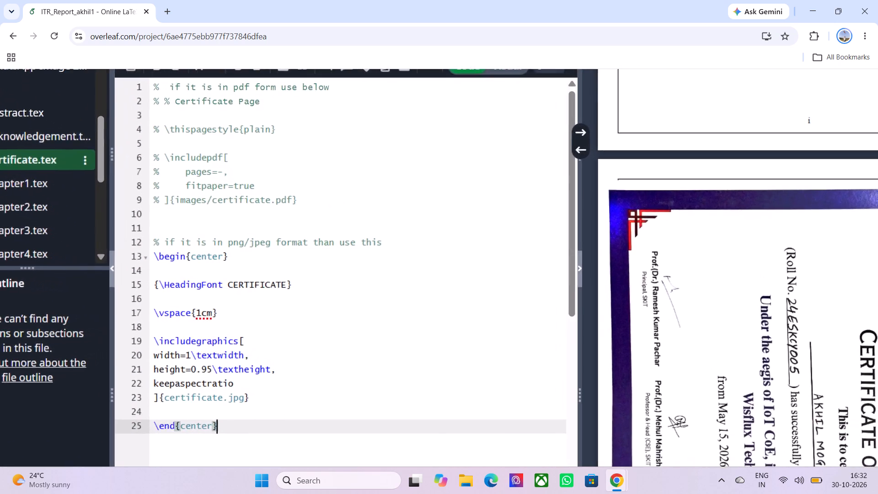
pyautogui.scroll(-1, 293, 319)
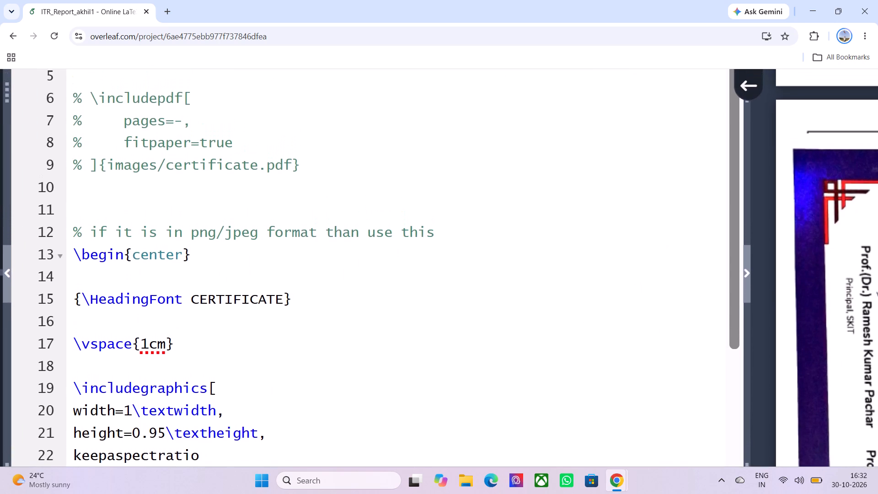
pyautogui.scroll(-1, 293, 319)
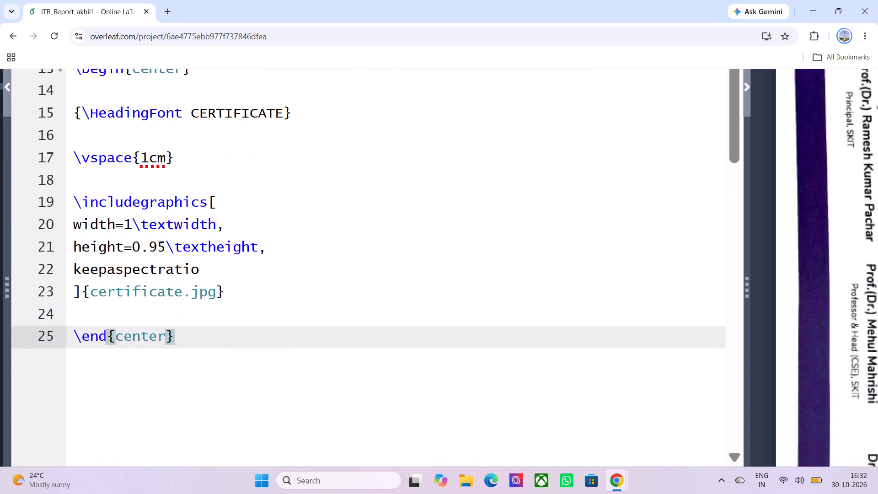
pyautogui.moveTo(91, 292); pyautogui.dragTo(218, 295)
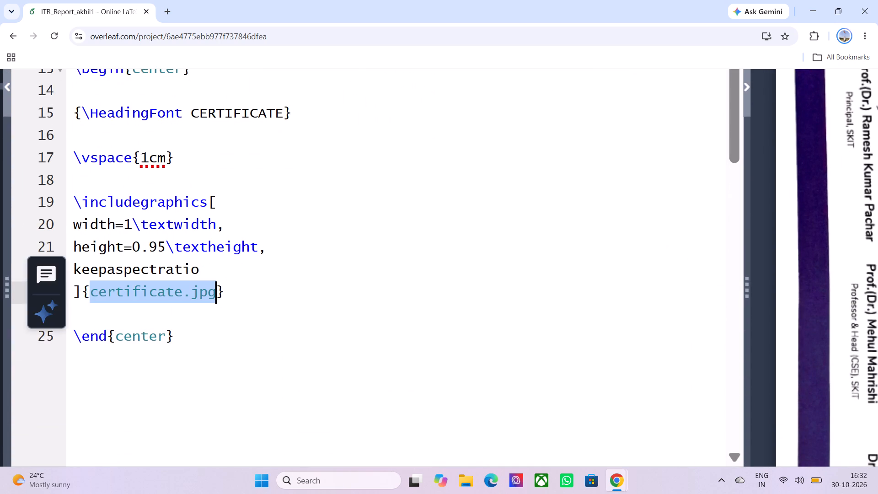
pyautogui.hotkey('ctrl', 'v')
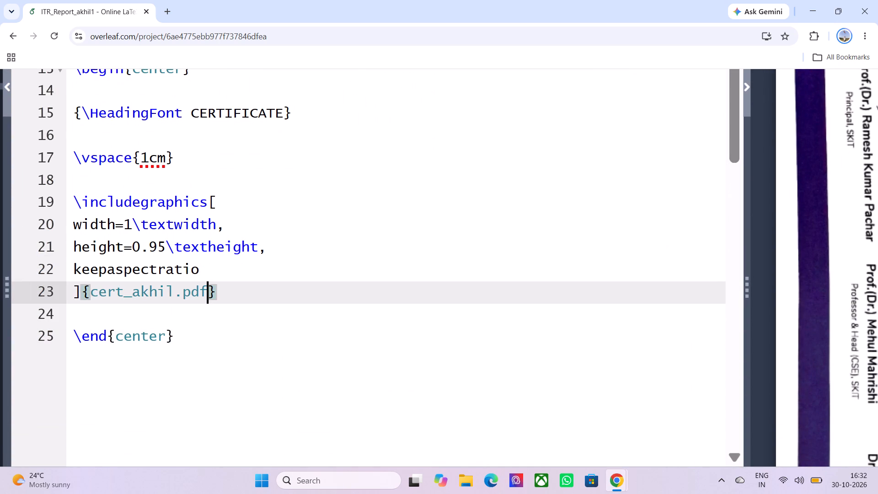
pyautogui.click(547, 104)
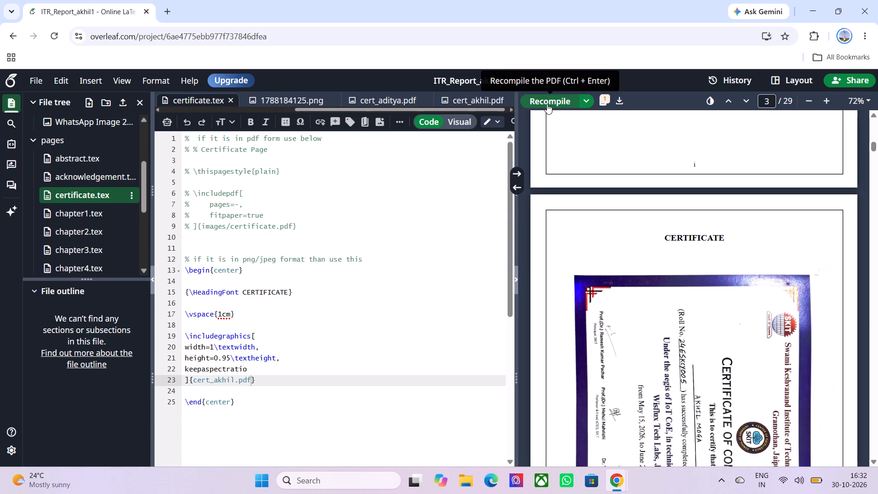
# Check the certificate page in the compiled PDF, go on to the acknowledgement page and open its source, acknowledgement.tex.
pyautogui.scroll(-1, 711, 286)
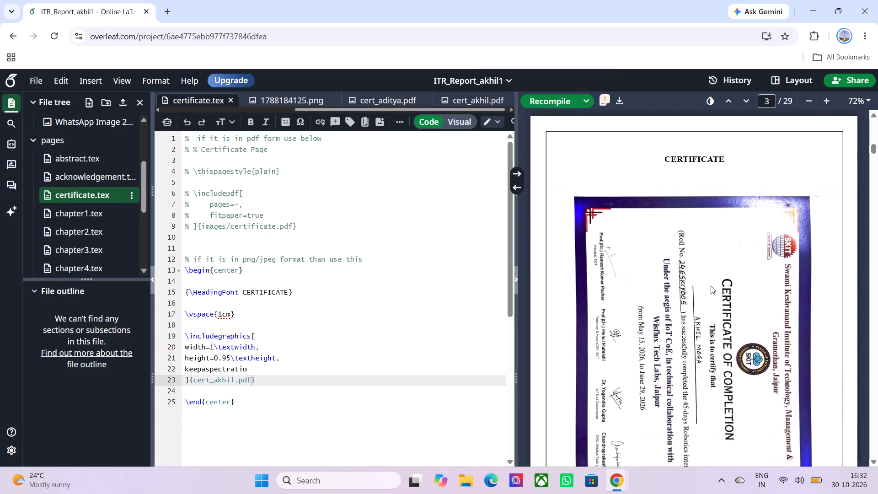
pyautogui.scroll(-3, 711, 286)
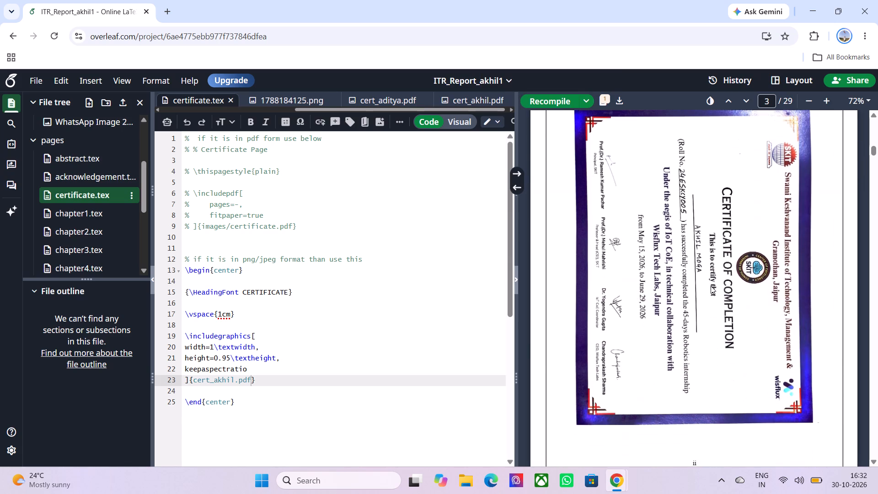
pyautogui.scroll(-3, 711, 286)
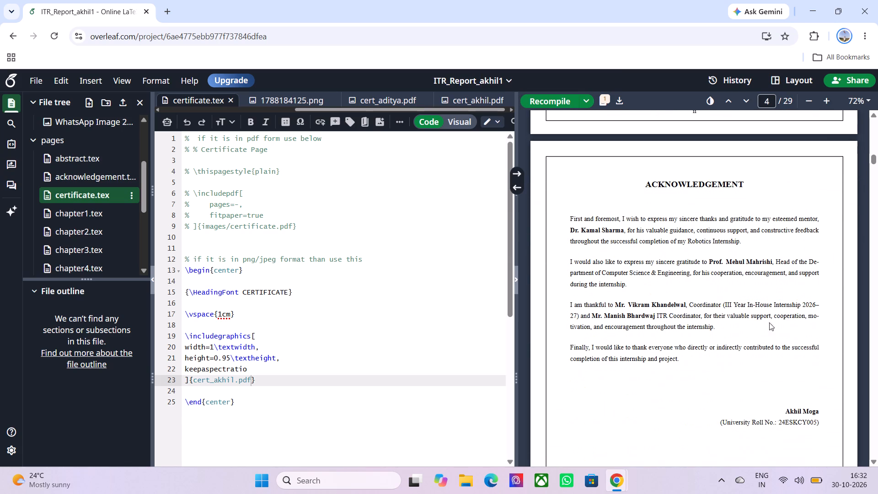
pyautogui.doubleClick(720, 256)
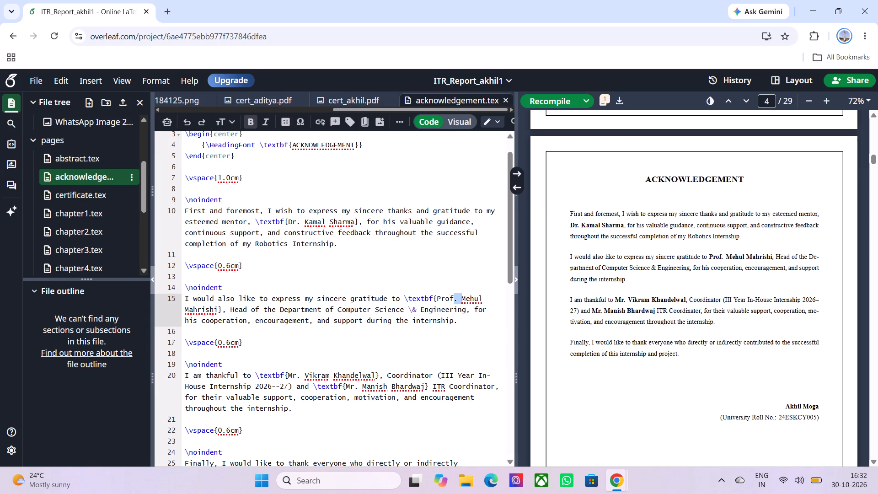
# In the acknowledgement's second paragraph, change the department head's title to Dr.
pyautogui.click(456, 292)
pyautogui.press('Down')
pyautogui.press('Right')
pyautogui.press('Right')
pyautogui.press('Right')
pyautogui.press('Right')
pyautogui.press('Right')
pyautogui.press('Right')
pyautogui.press('Right')
pyautogui.press('Right')
pyautogui.press('Right')
pyautogui.press('Right')
pyautogui.press('Right')
pyautogui.press('Right')
pyautogui.press('Right')
pyautogui.press('Right')
pyautogui.press('Right')
pyautogui.press('Right')
pyautogui.press('Right')
pyautogui.press('Right')
pyautogui.press('Right')
pyautogui.press('Right')
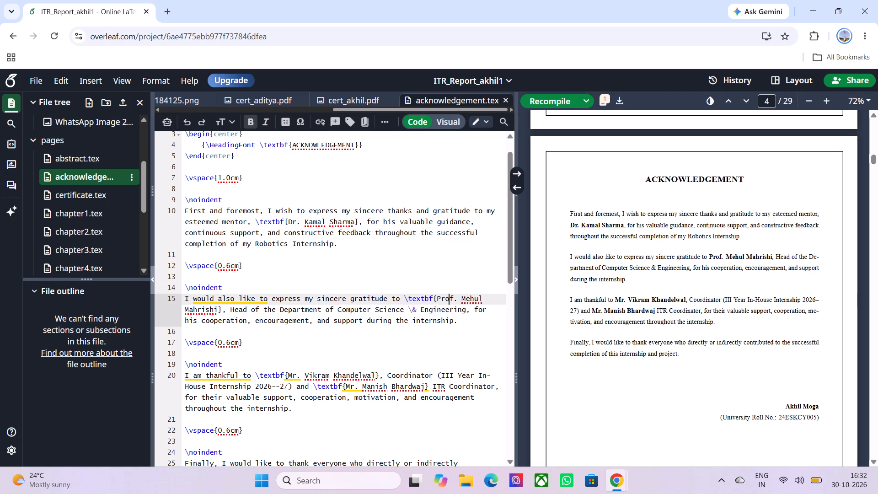
pyautogui.press('Right')
pyautogui.press('BackSpace')
pyautogui.press('BackSpace')
pyautogui.press('BackSpace')
pyautogui.press('BackSpace')
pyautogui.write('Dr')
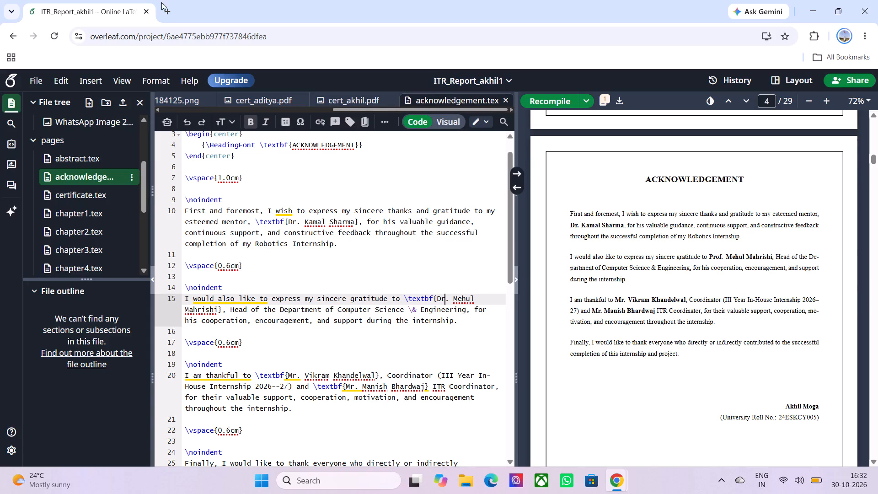
# Search the web for the department head's name in a new browser tab and copy the name from the results.
pyautogui.click(173, 11)
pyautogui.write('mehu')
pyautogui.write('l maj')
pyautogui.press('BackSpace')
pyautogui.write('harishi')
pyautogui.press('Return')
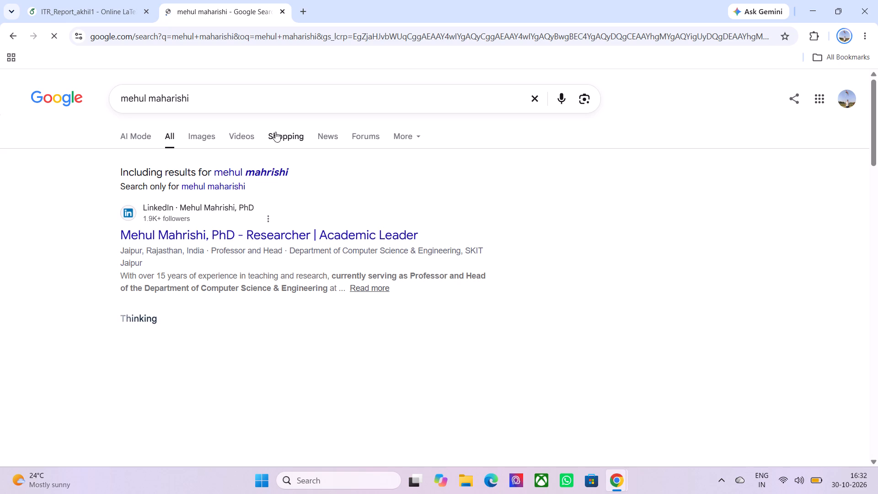
pyautogui.click(275, 169)
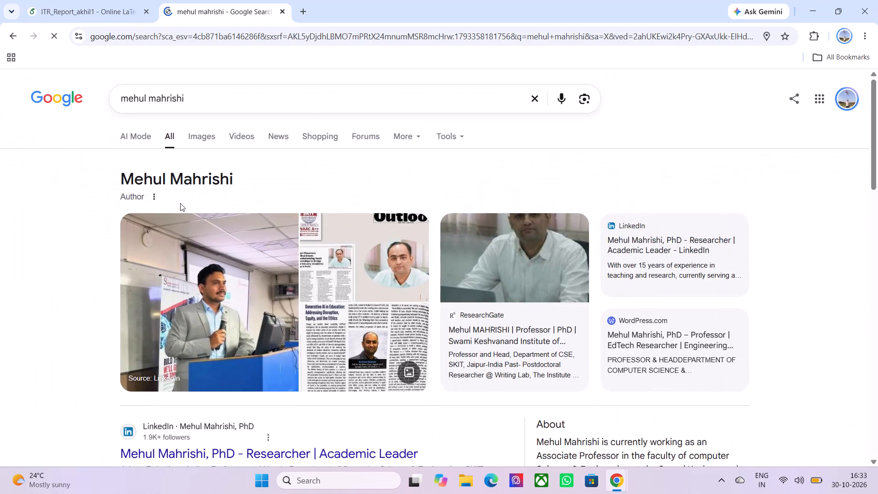
pyautogui.moveTo(122, 172); pyautogui.dragTo(257, 181)
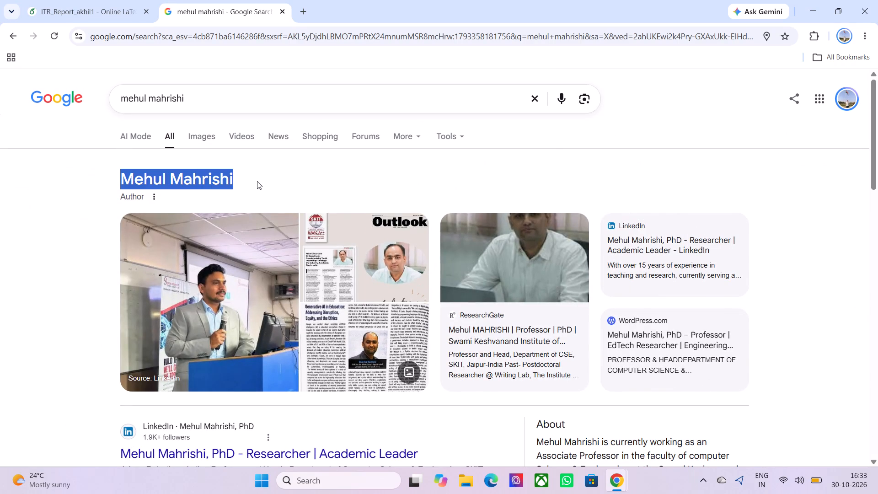
pyautogui.hotkey('ctrl', 'c')
# Back in acknowledgement.tex, replace the department head's name after the title Dr. with the copied name.
pyautogui.click(57, 0)
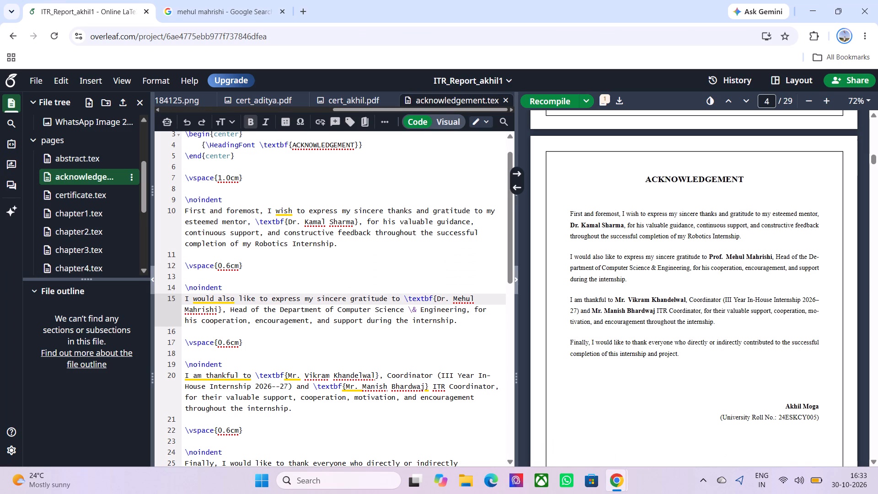
pyautogui.moveTo(451, 299); pyautogui.dragTo(209, 306)
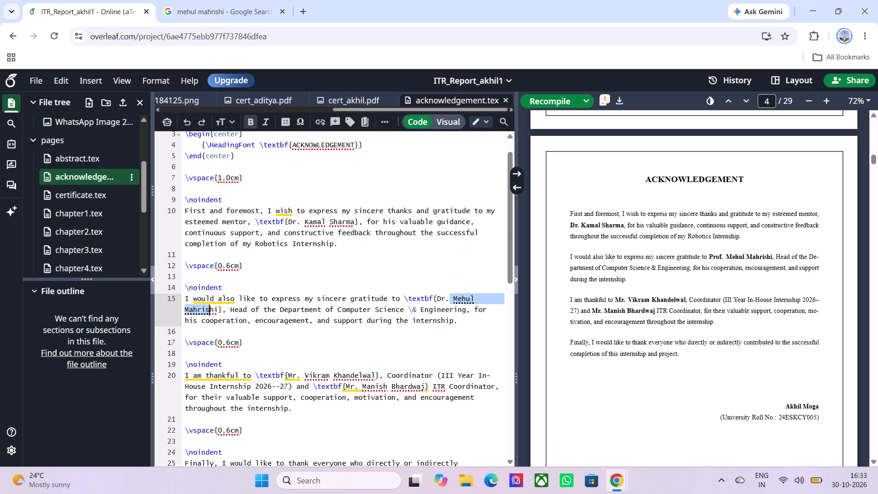
pyautogui.moveTo(209, 306); pyautogui.dragTo(220, 306)
pyautogui.hotkey('ctrl', 'v')
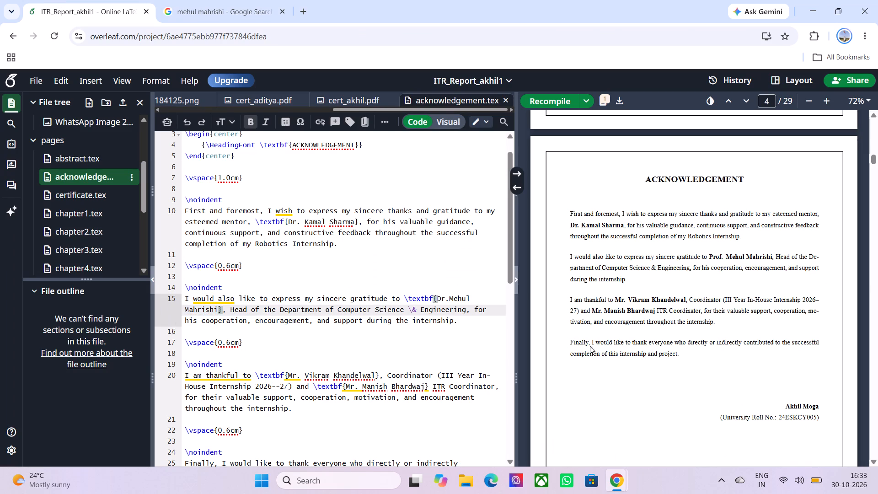
pyautogui.click(428, 364)
# Look through the rest of the acknowledgement, the table of contents and the opening of Chapter 1 in the compiled PDF.
pyautogui.scroll(-2, 428, 364)
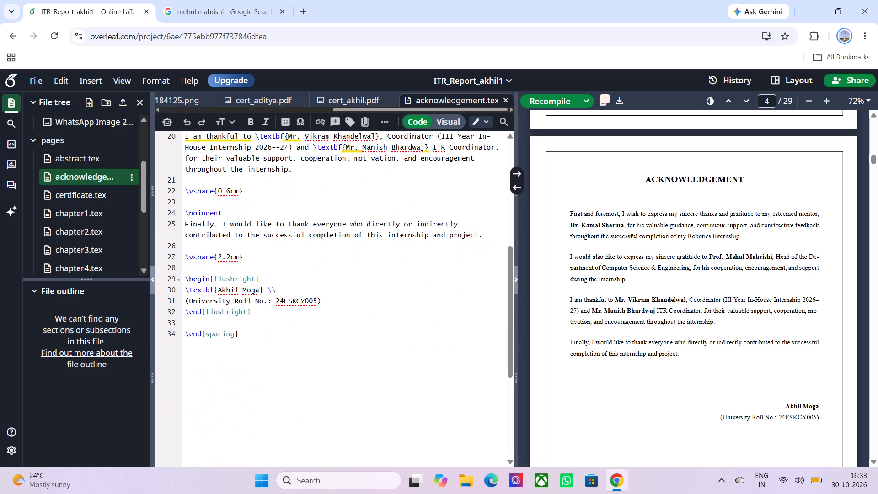
pyautogui.scroll(-1, 428, 364)
pyautogui.scroll(-2, 752, 394)
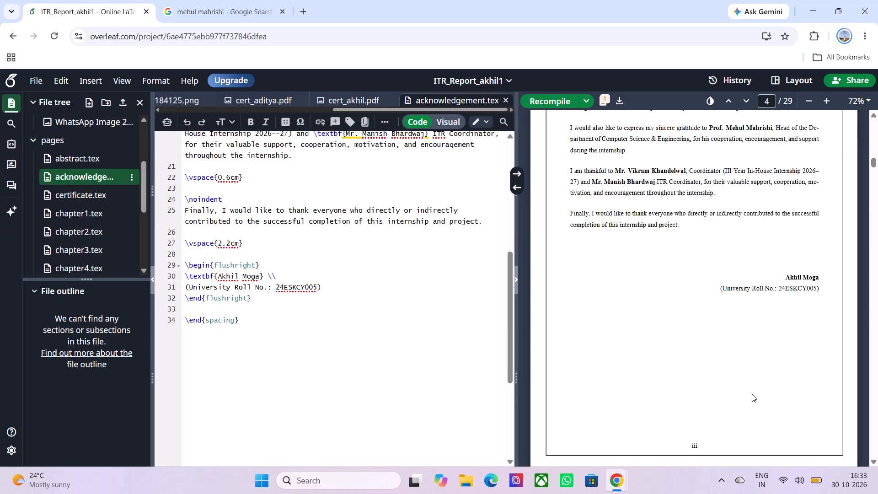
pyautogui.scroll(-8, 752, 394)
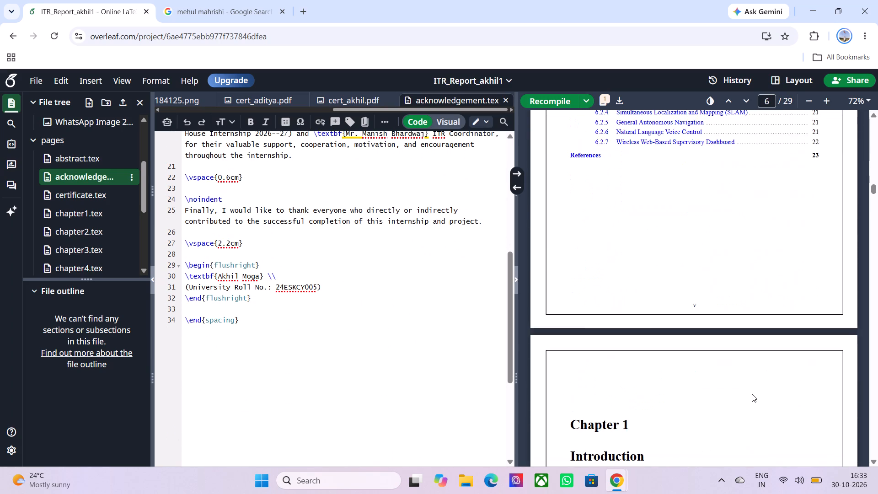
pyautogui.scroll(-7, 752, 394)
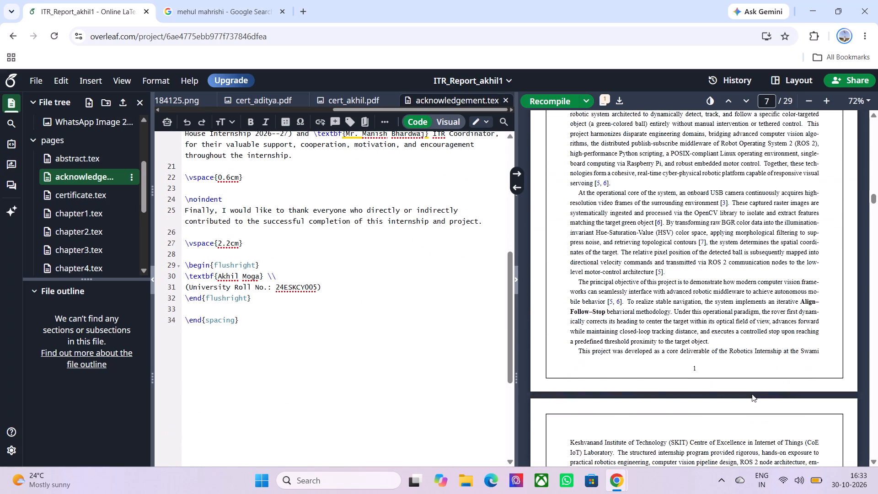
pyautogui.scroll(-2, 752, 394)
pyautogui.scroll(2, 752, 394)
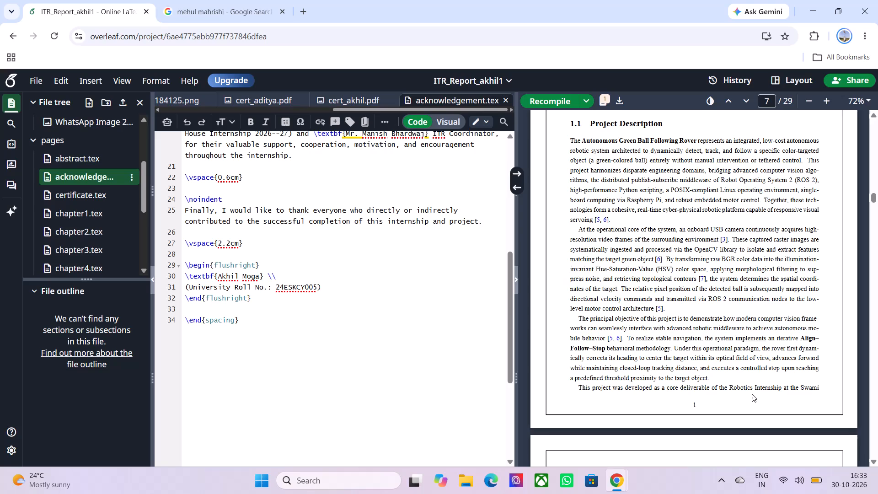
pyautogui.scroll(1, 752, 394)
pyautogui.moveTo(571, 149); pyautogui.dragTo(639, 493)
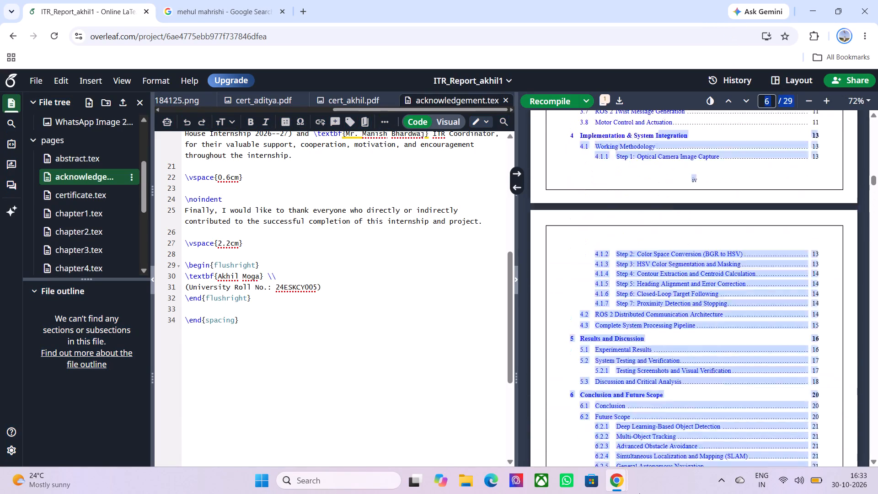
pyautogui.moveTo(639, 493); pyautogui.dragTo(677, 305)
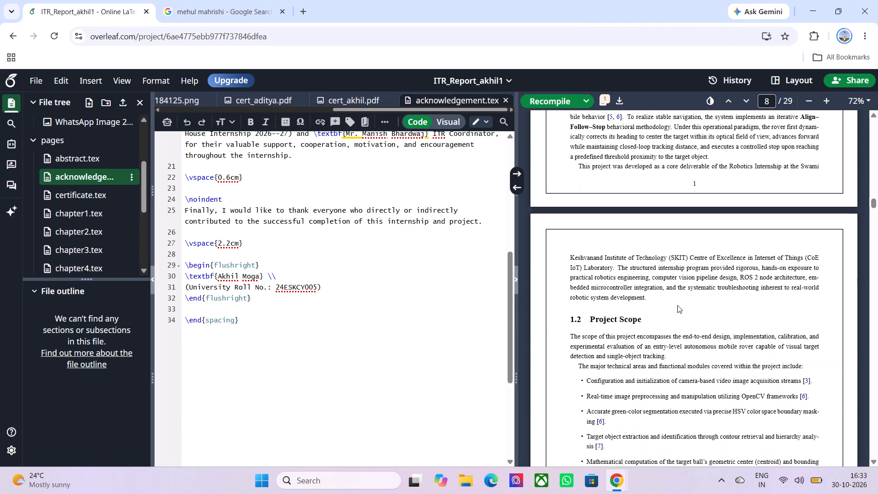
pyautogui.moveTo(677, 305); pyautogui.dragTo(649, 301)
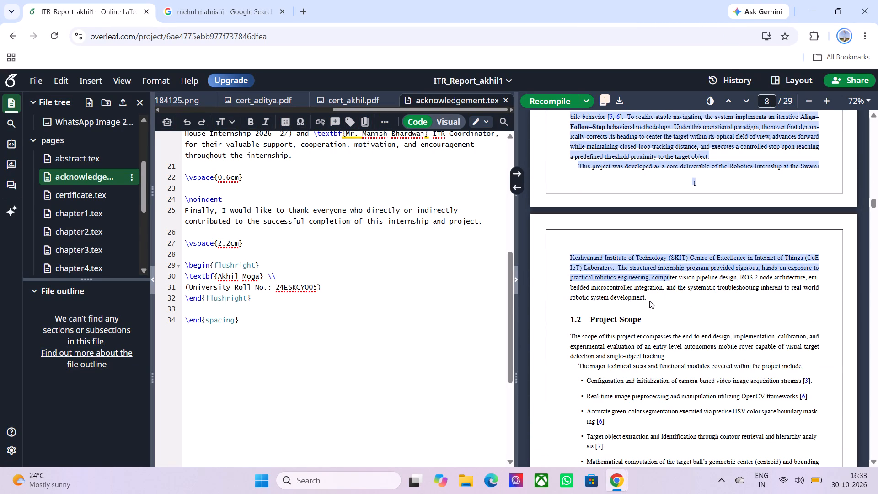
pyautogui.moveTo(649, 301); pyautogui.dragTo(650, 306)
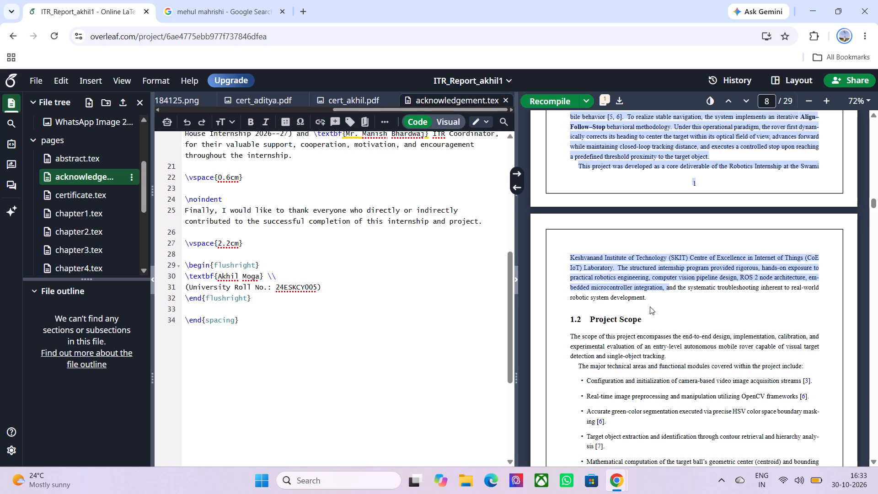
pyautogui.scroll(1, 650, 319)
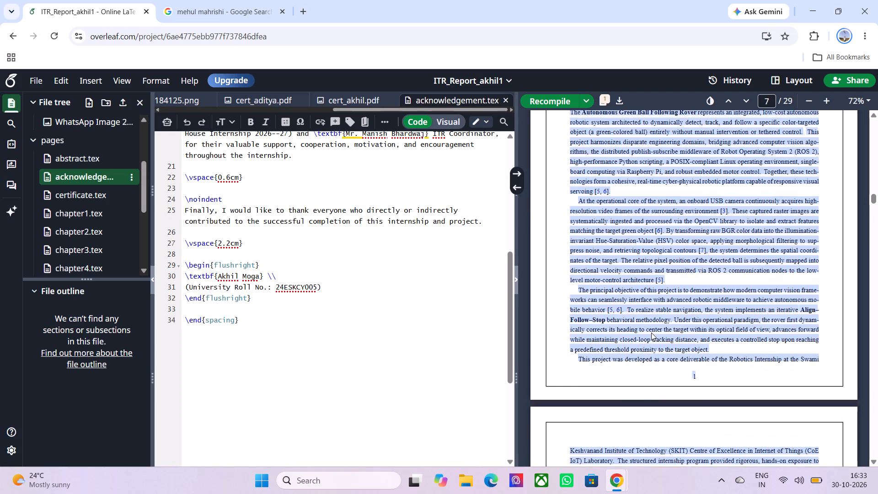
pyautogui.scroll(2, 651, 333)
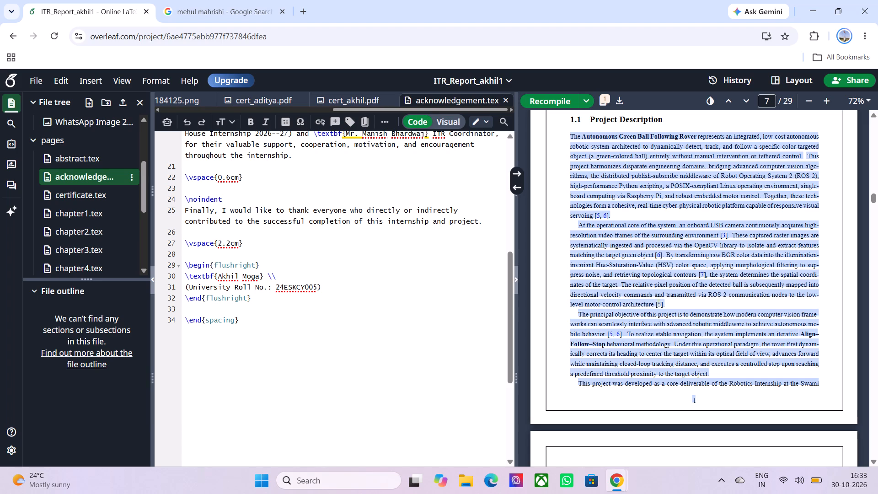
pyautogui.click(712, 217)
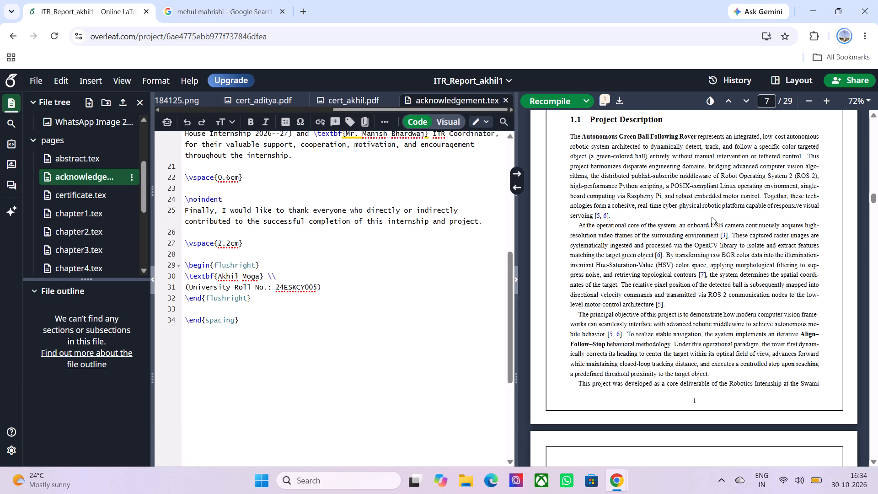
# Go from the Project Description heading in the compiled PDF to its source, chapter1.tex, and copy the file's entire contents.
pyautogui.scroll(-1, 712, 217)
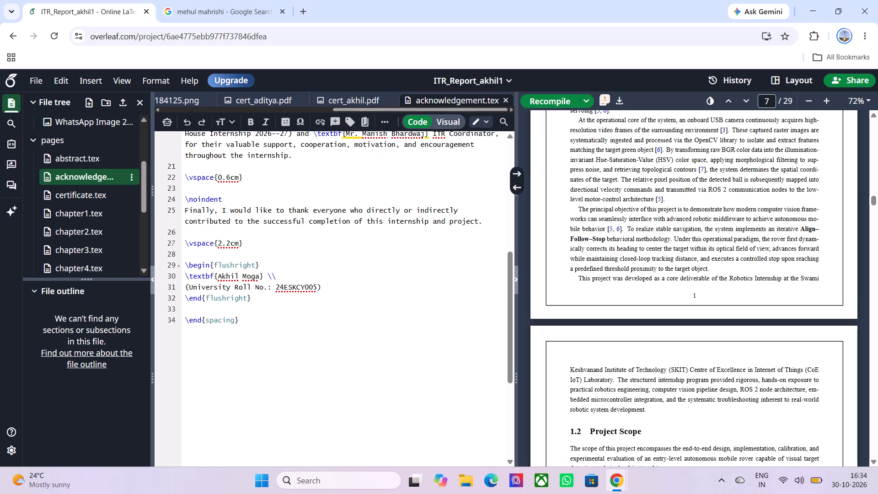
pyautogui.scroll(1, 712, 217)
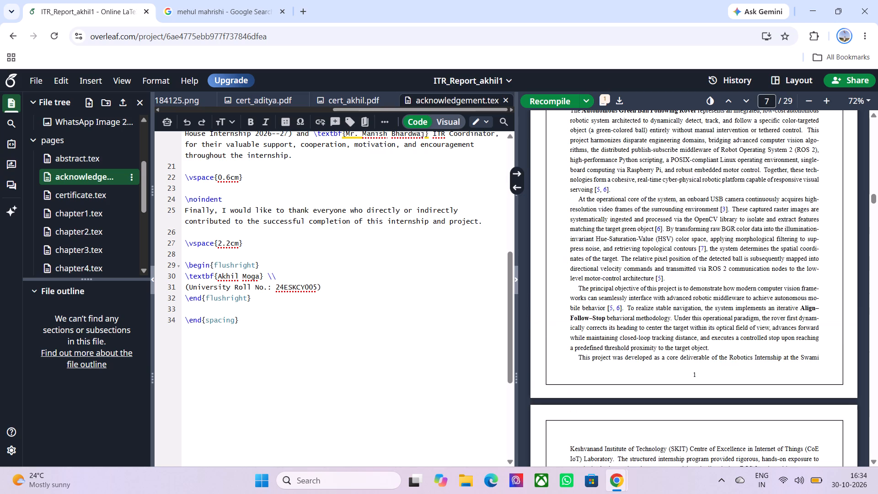
pyautogui.scroll(1, 589, 161)
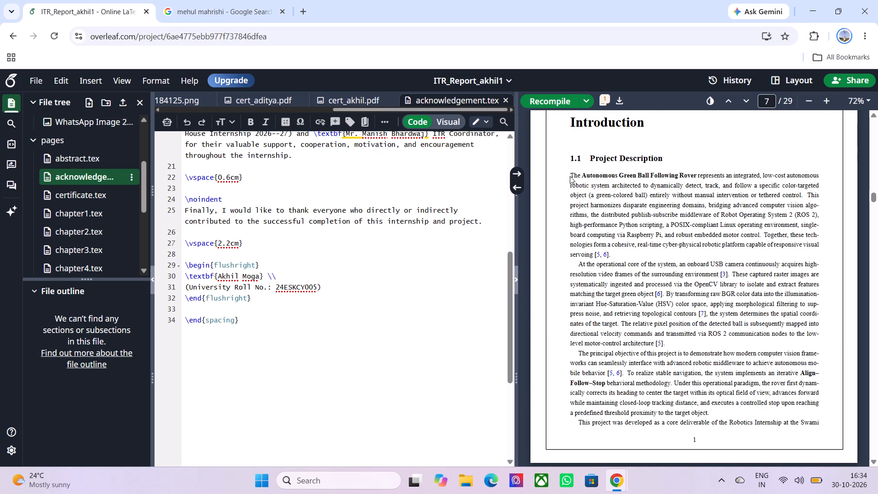
pyautogui.moveTo(570, 176); pyautogui.dragTo(675, 458)
pyautogui.click(638, 385)
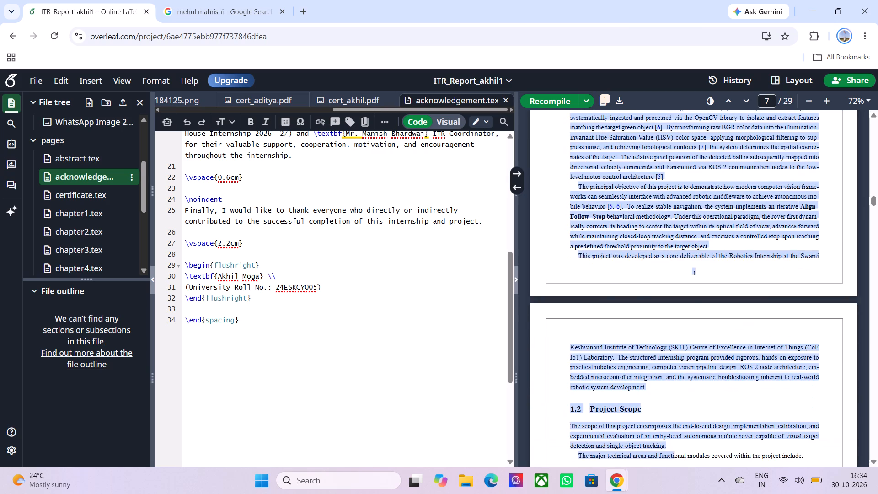
pyautogui.scroll(3, 638, 385)
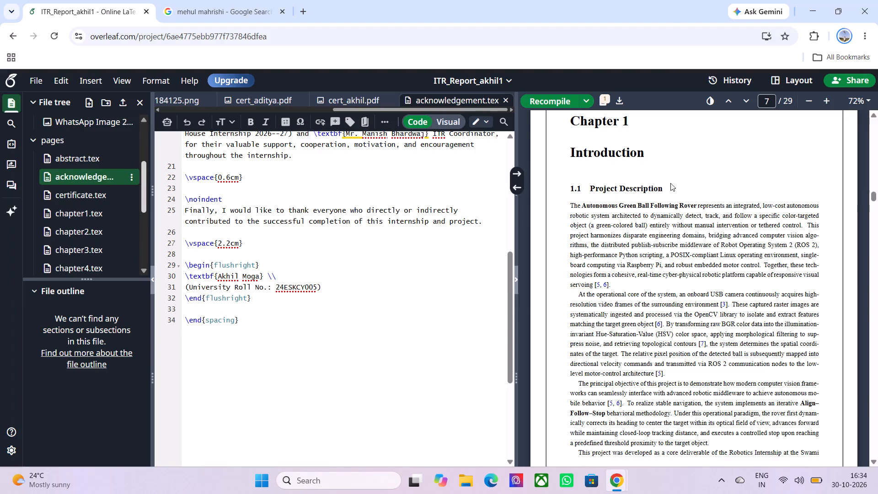
pyautogui.doubleClick(616, 183)
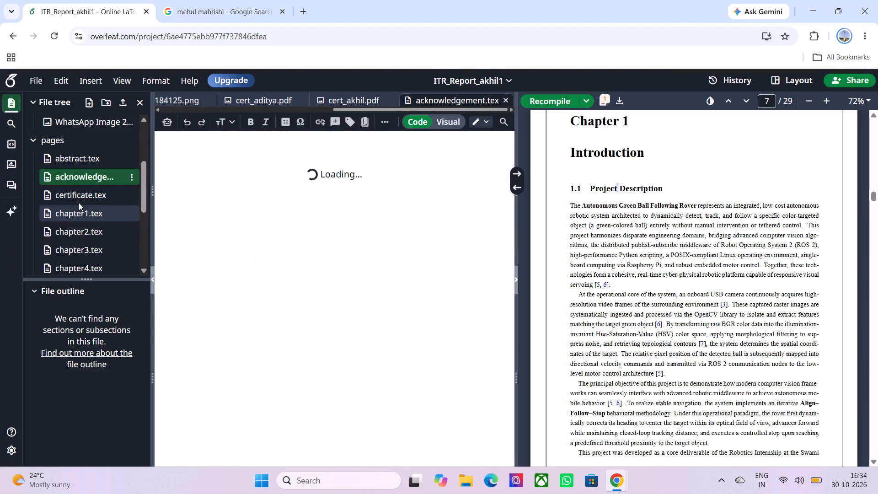
pyautogui.click(375, 337)
pyautogui.hotkey('ctrl', 'a')
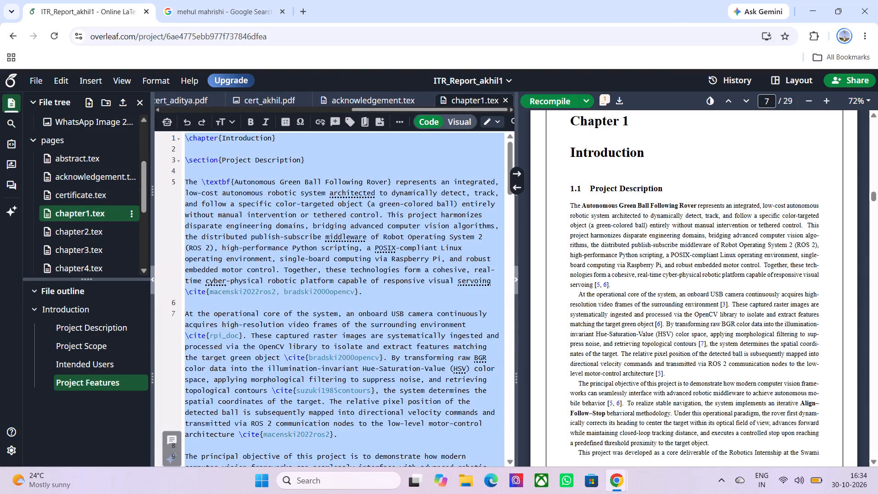
pyautogui.hotkey('ctrl', 'c')
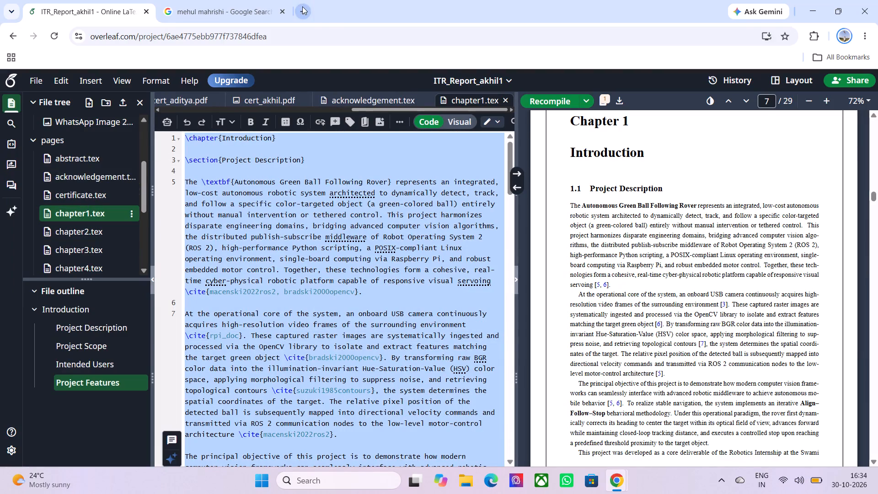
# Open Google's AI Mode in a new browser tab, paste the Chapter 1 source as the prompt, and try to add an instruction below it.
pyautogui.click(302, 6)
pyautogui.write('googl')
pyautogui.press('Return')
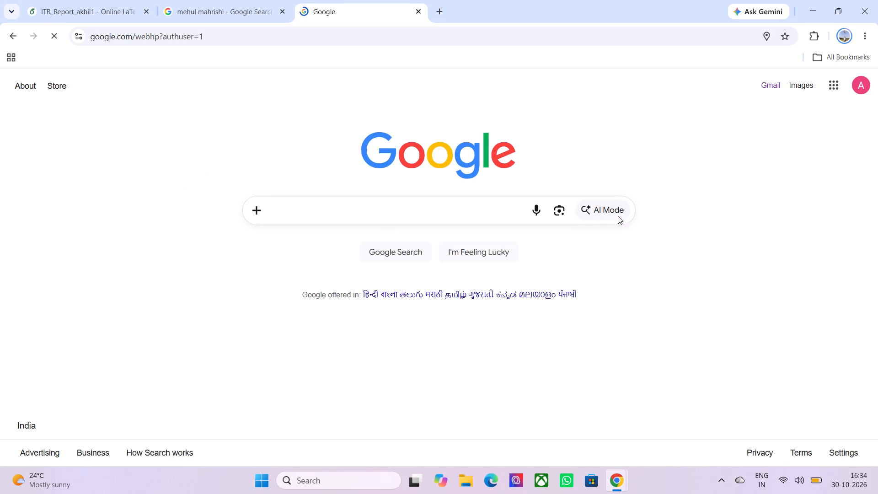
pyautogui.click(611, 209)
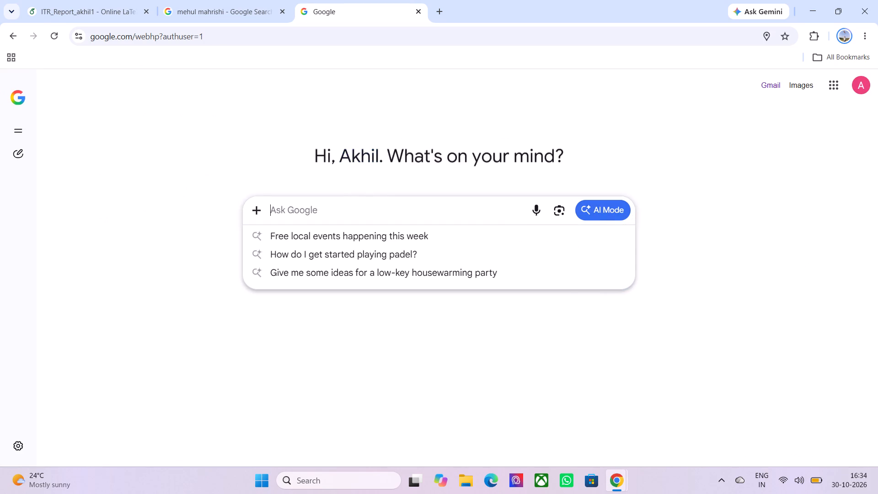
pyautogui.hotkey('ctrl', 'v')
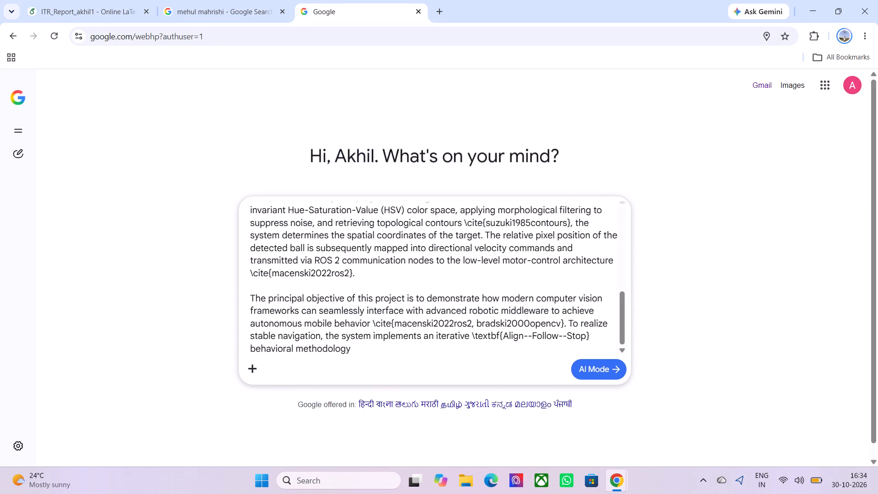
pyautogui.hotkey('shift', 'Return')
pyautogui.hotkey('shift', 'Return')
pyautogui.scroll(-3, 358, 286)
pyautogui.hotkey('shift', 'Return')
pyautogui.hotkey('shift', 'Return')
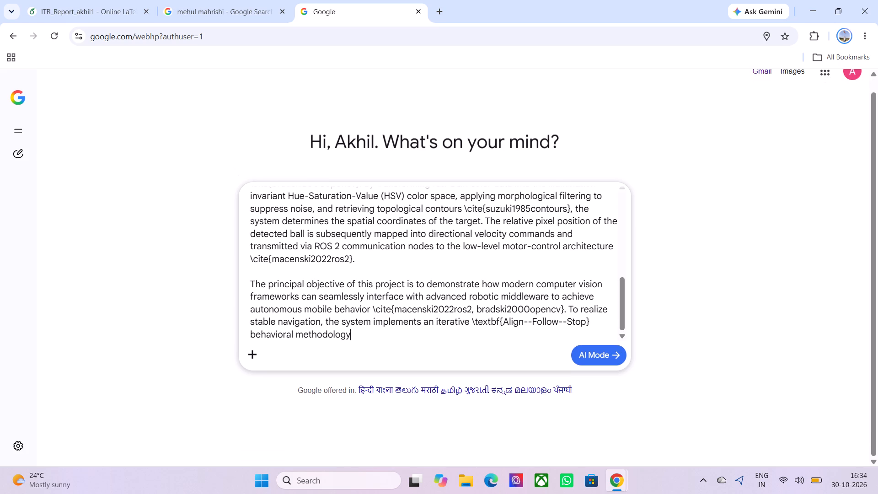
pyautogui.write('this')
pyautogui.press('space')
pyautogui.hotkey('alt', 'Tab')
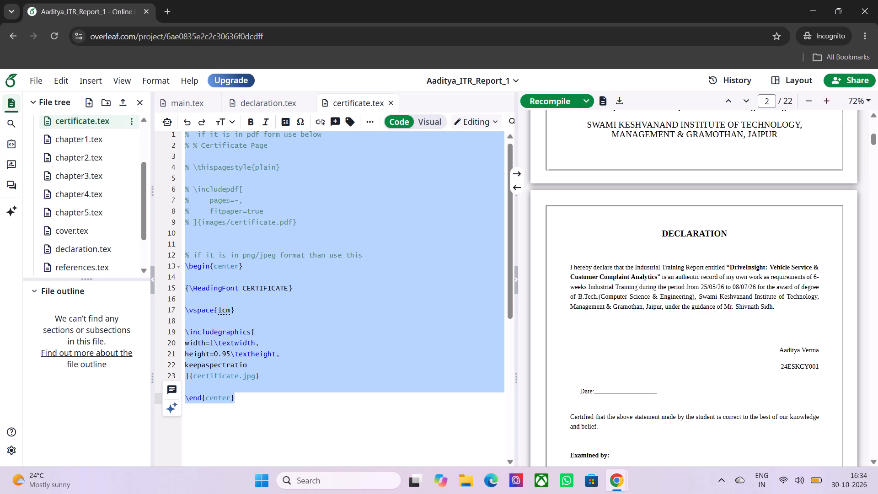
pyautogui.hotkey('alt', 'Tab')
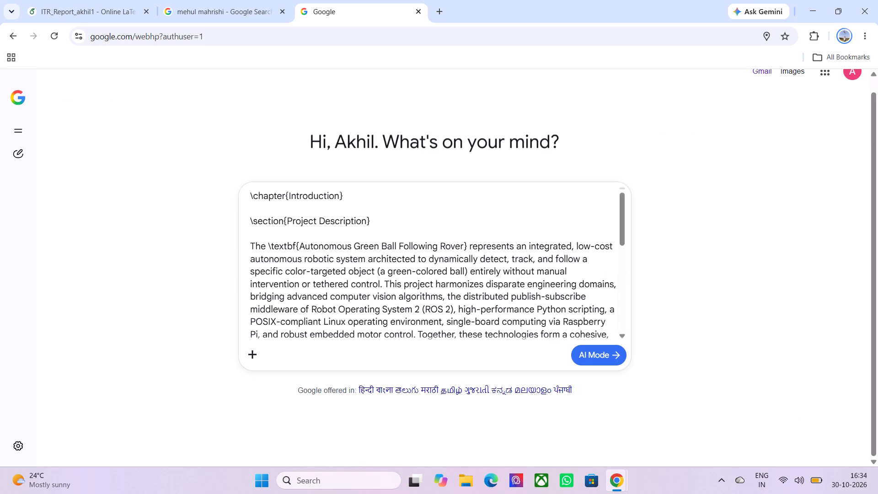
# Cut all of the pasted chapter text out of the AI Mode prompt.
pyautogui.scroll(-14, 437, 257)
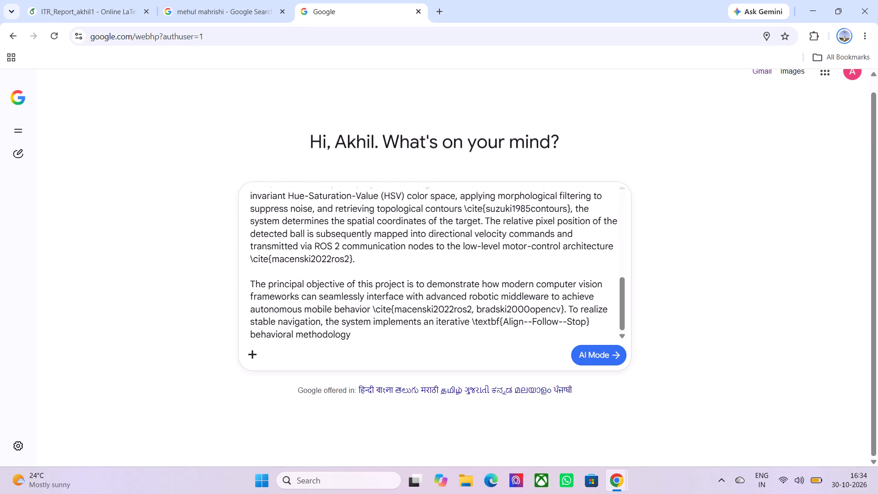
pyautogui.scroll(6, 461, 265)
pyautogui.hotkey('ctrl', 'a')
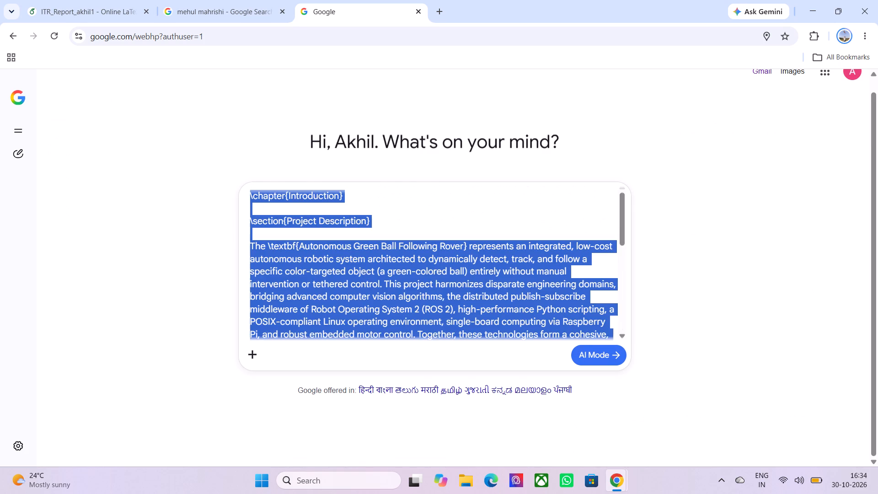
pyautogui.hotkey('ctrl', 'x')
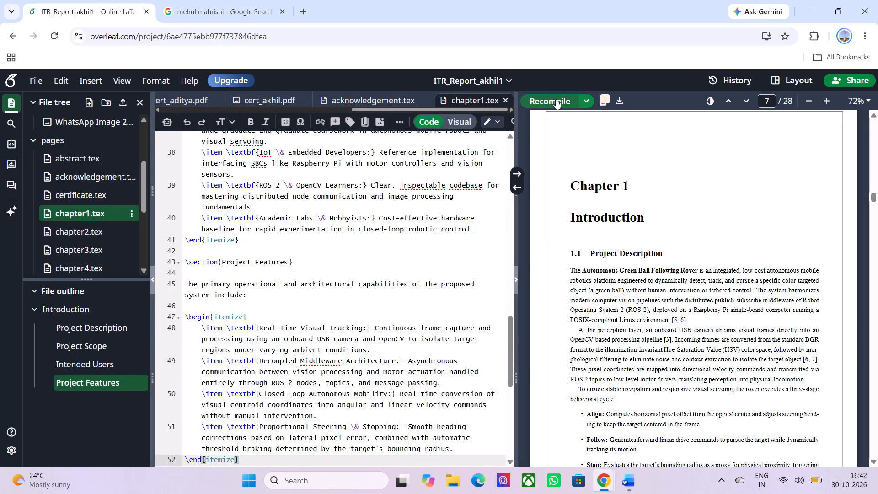
pyautogui.click(556, 99)
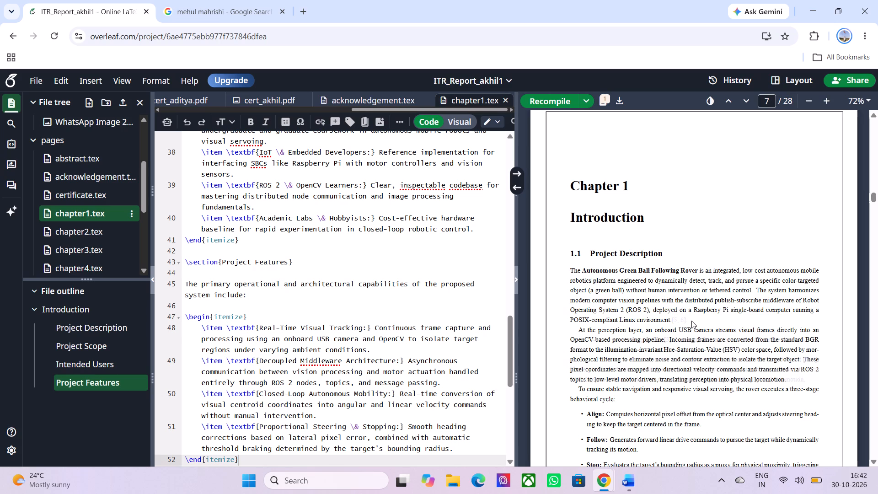
# Check the recompiled Project Description section in the PDF for citations and paragraph spacing against its LaTeX source.
pyautogui.scroll(-1, 691, 321)
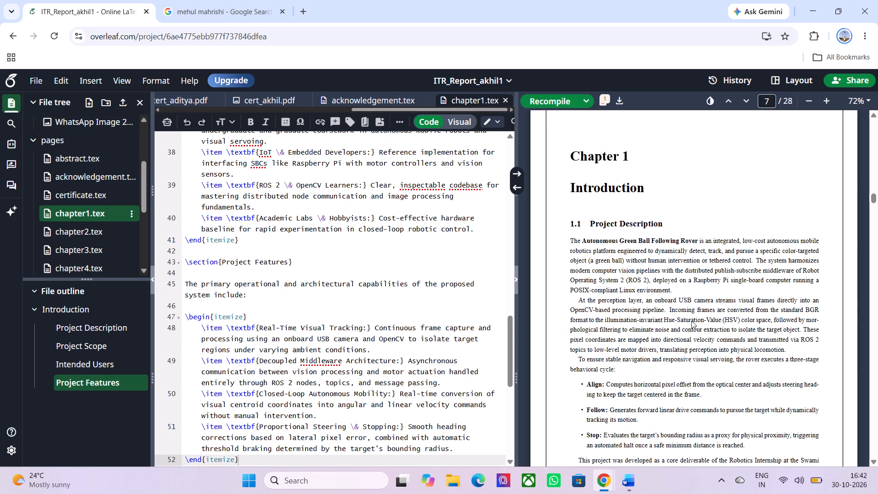
pyautogui.scroll(-1, 691, 321)
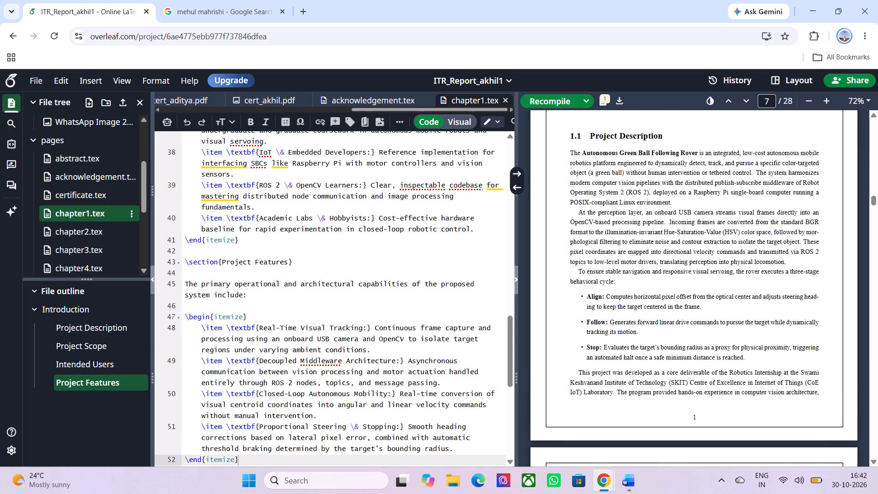
pyautogui.doubleClick(673, 204)
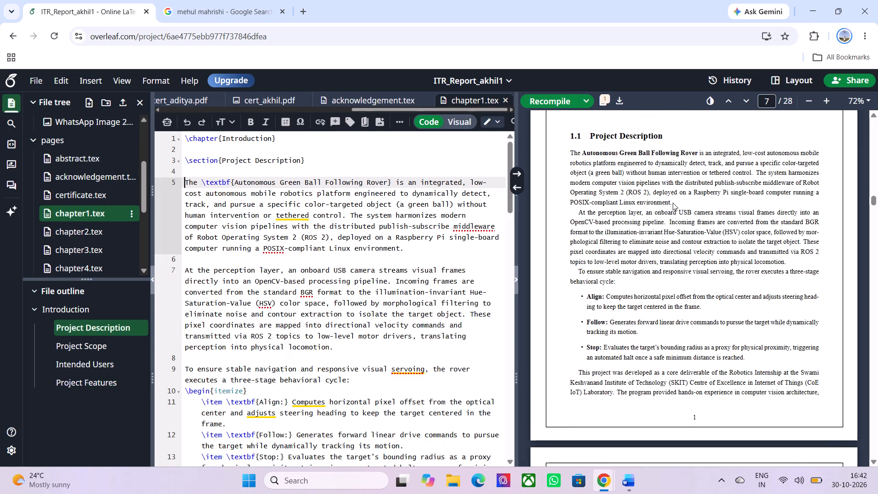
pyautogui.scroll(2, 237, 175)
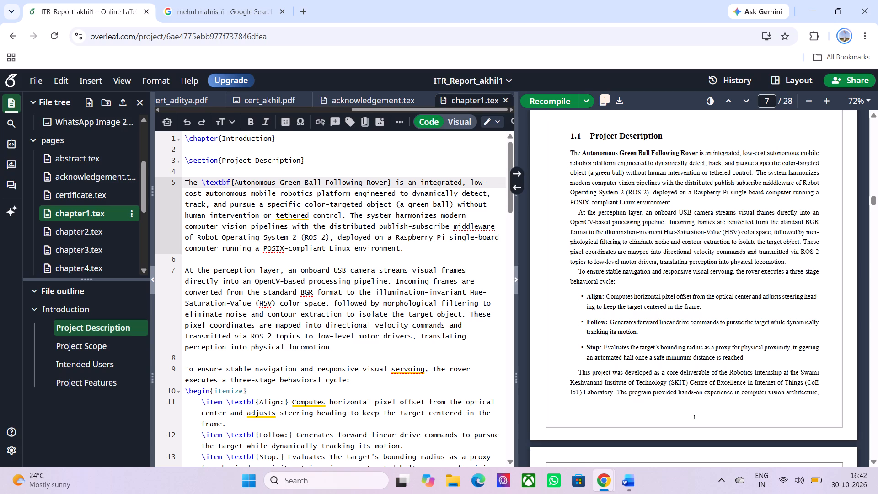
pyautogui.scroll(1, 210, 158)
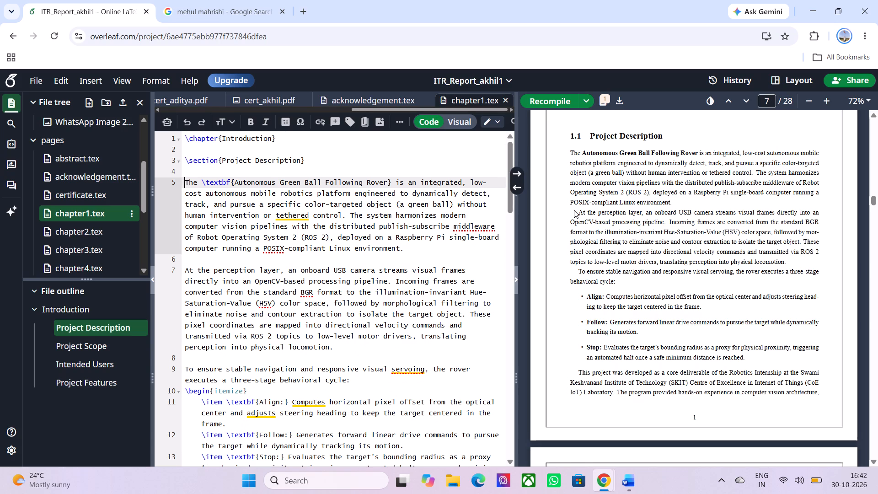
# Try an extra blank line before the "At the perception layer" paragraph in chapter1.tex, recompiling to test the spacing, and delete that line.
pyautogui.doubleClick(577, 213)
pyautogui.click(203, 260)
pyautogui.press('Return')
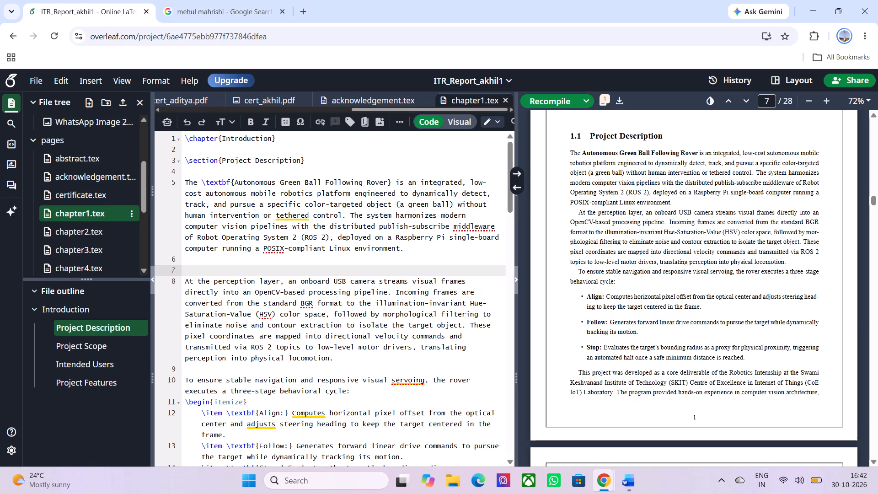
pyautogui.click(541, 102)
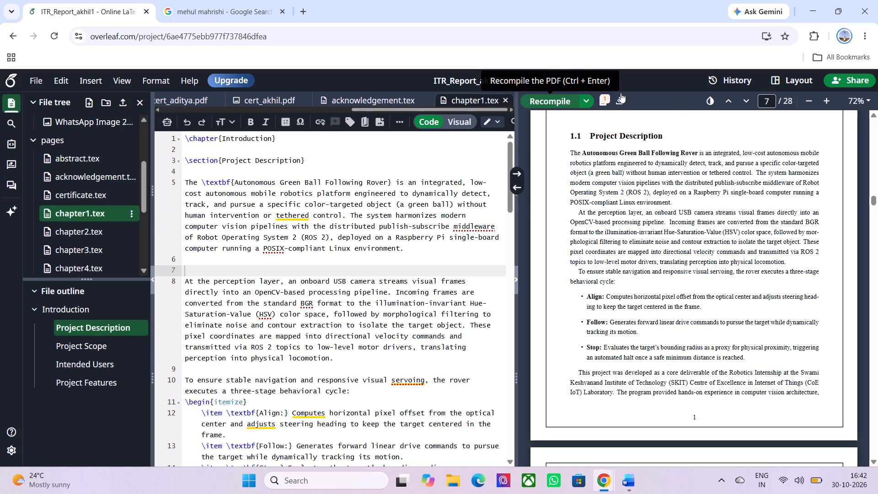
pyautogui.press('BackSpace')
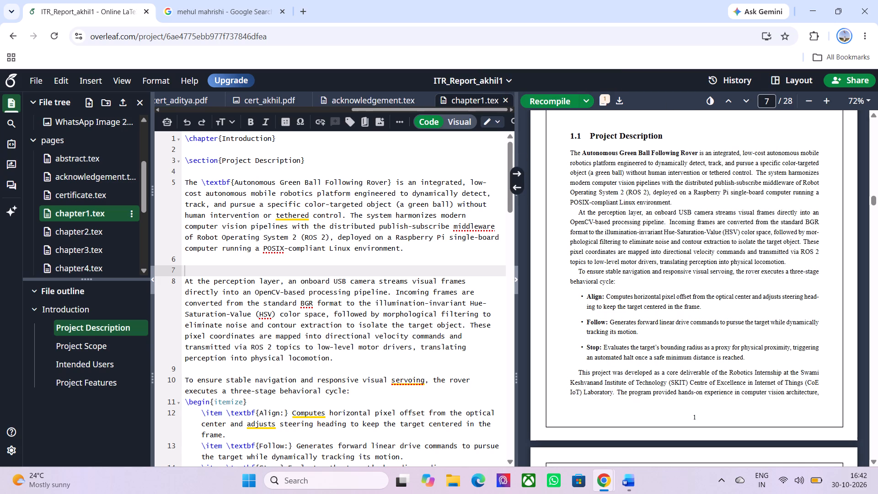
# Remove the extra blank line above the "At the perception layer" paragraph in chapter1.tex.
pyautogui.click(249, 268)
pyautogui.press('BackSpace')
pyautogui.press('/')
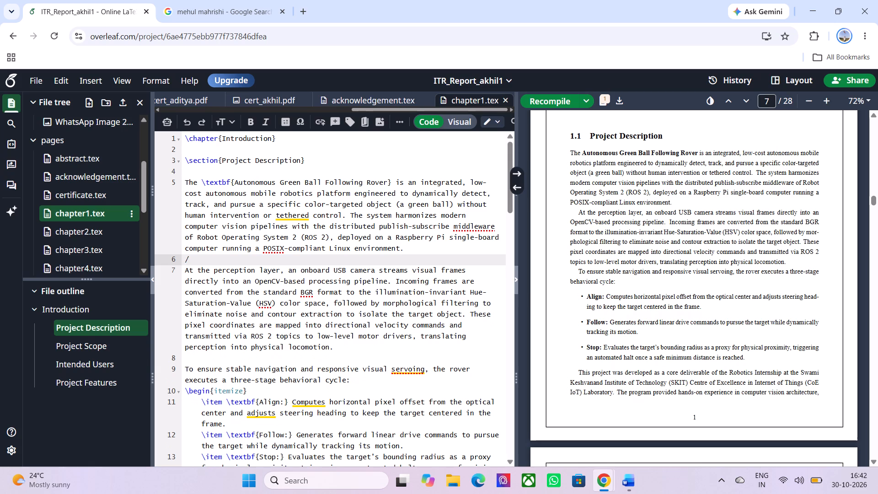
# Switch to the Aaditya_ITR_Report_1 project and copy the \par\vspace{1cm} line from its chapter1.tex.
pyautogui.hotkey('alt', 'Tab')
pyautogui.hotkey('alt', 'Tab')
pyautogui.hotkey('alt', 'Tab')
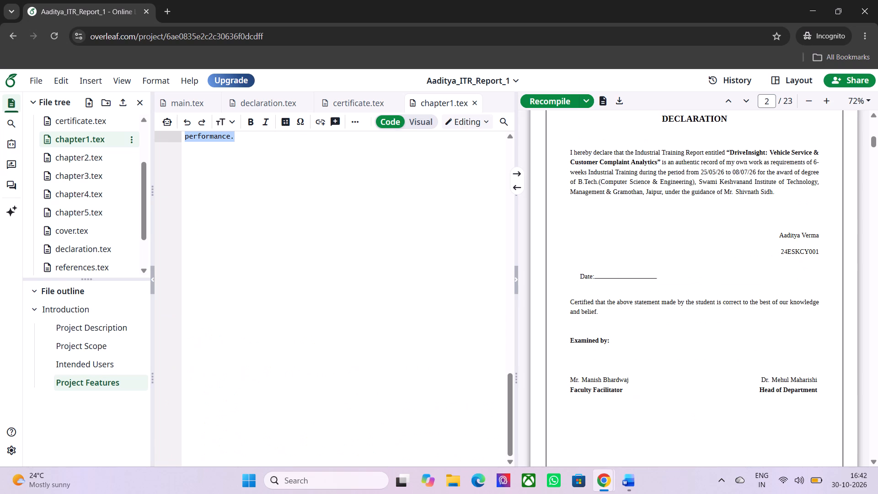
pyautogui.scroll(8, 209, 191)
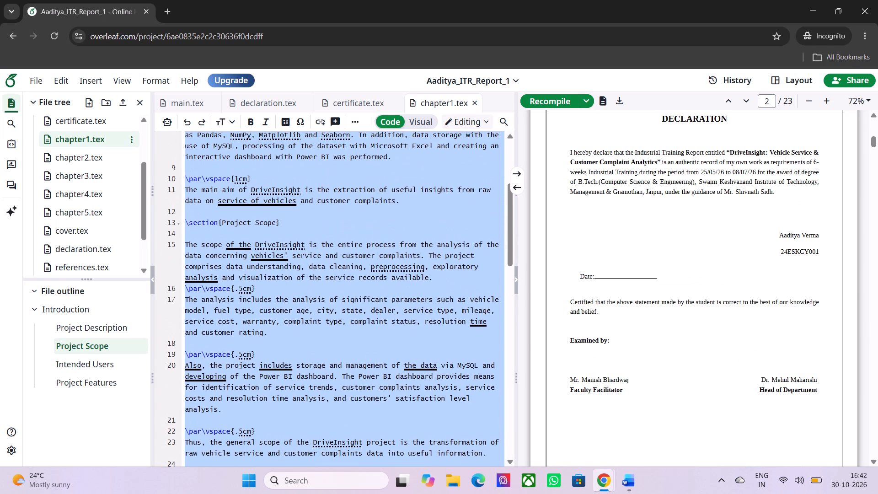
pyautogui.scroll(3, 209, 191)
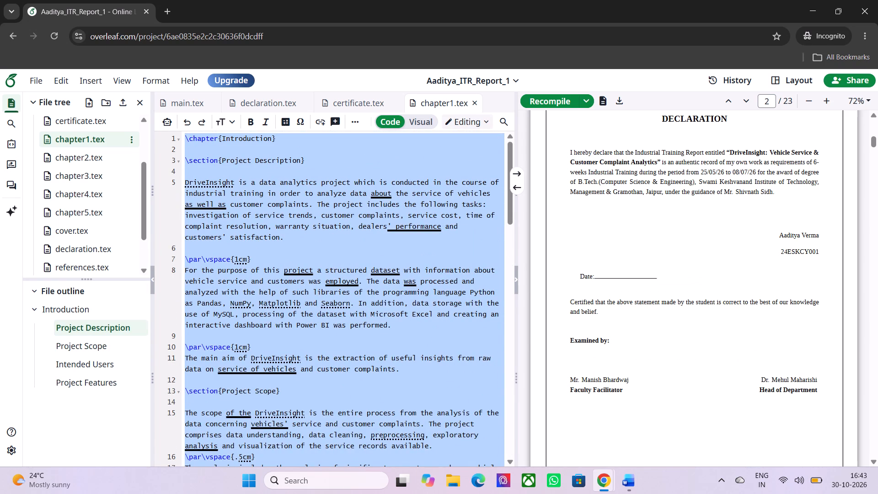
pyautogui.click(247, 352)
pyautogui.moveTo(257, 348); pyautogui.dragTo(204, 344)
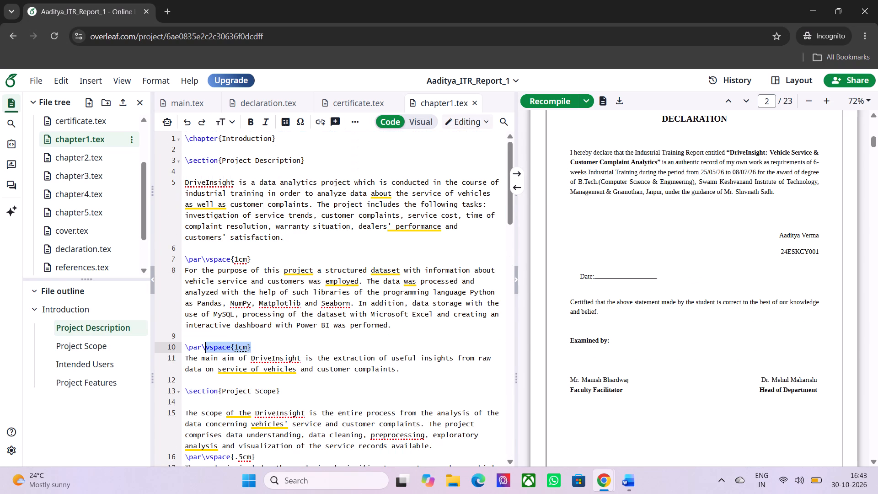
pyautogui.moveTo(204, 344); pyautogui.dragTo(201, 344)
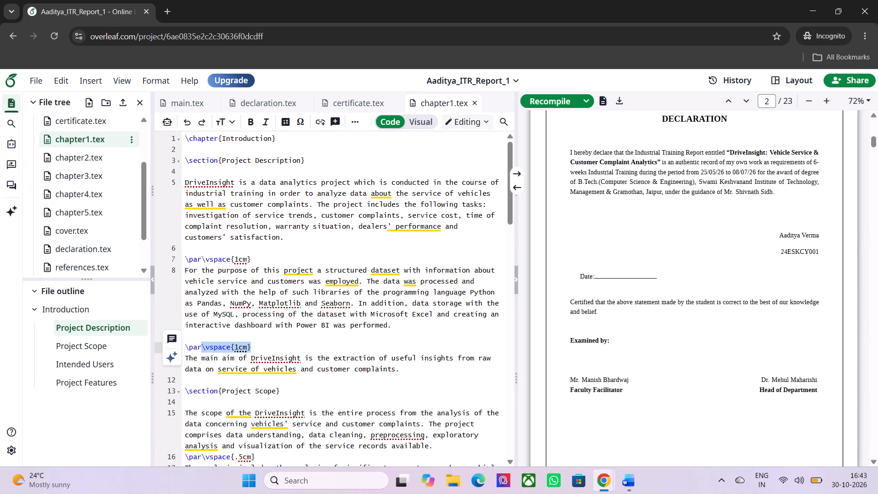
pyautogui.moveTo(254, 347); pyautogui.dragTo(183, 349)
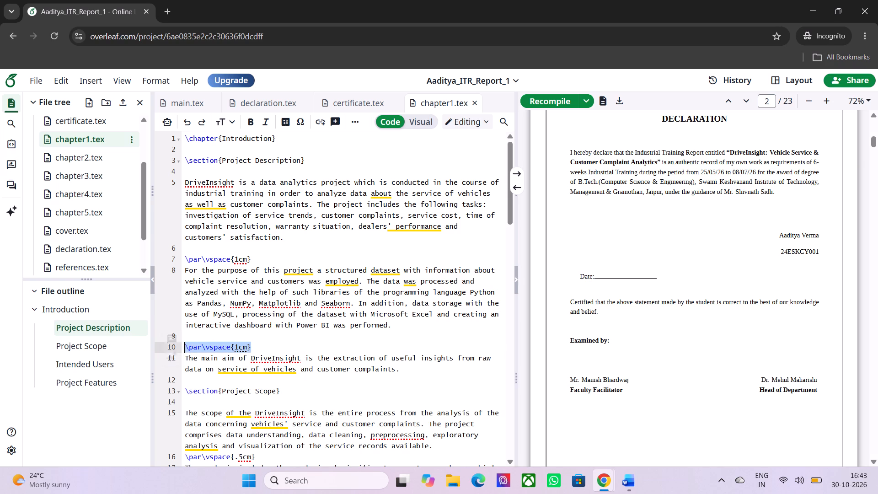
pyautogui.hotkey('ctrl', 'c')
# Paste \par\vspace{1cm} above the "At the perception layer" paragraph in ITR_Report_akhil1, replacing the stray slash, and recompile.
pyautogui.hotkey('alt', 'Tab')
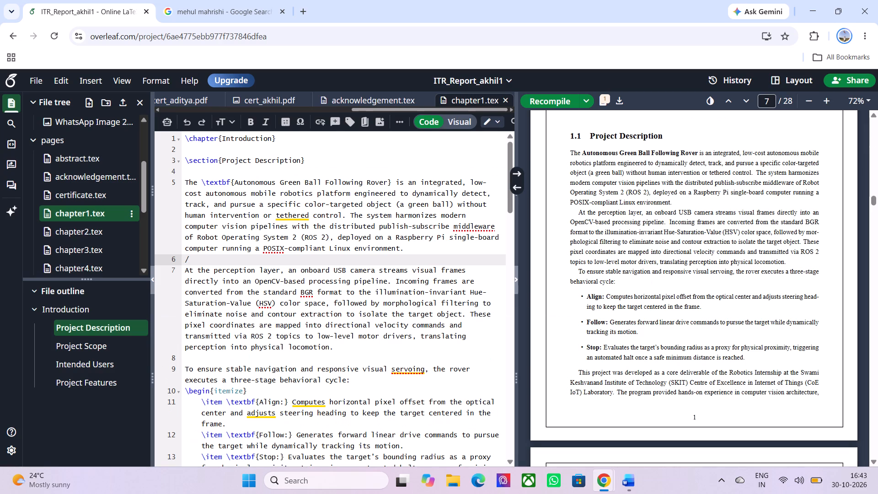
pyautogui.press('BackSpace')
pyautogui.hotkey('ctrl', 'v')
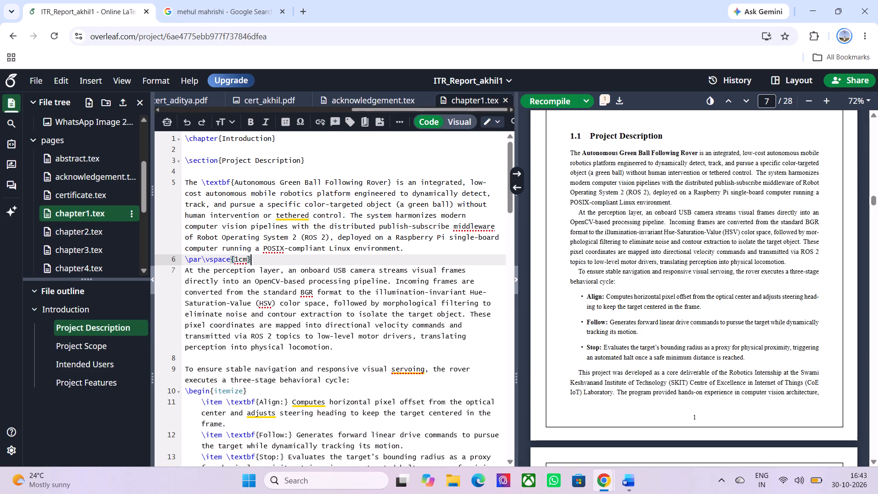
pyautogui.hotkey('ctrl', 'Return')
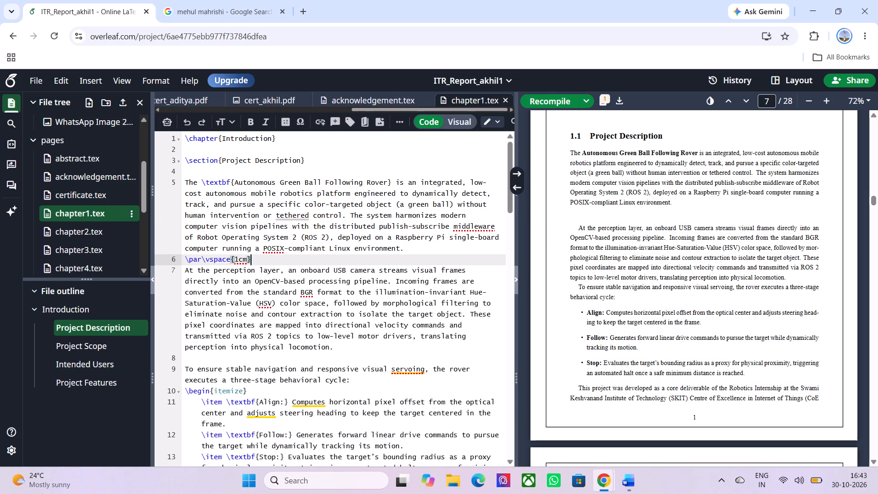
# Set the vertical space above the "At the perception layer" paragraph to .6cm and recompile the PDF.
pyautogui.click(236, 260)
pyautogui.press('Right')
pyautogui.press('BackSpace')
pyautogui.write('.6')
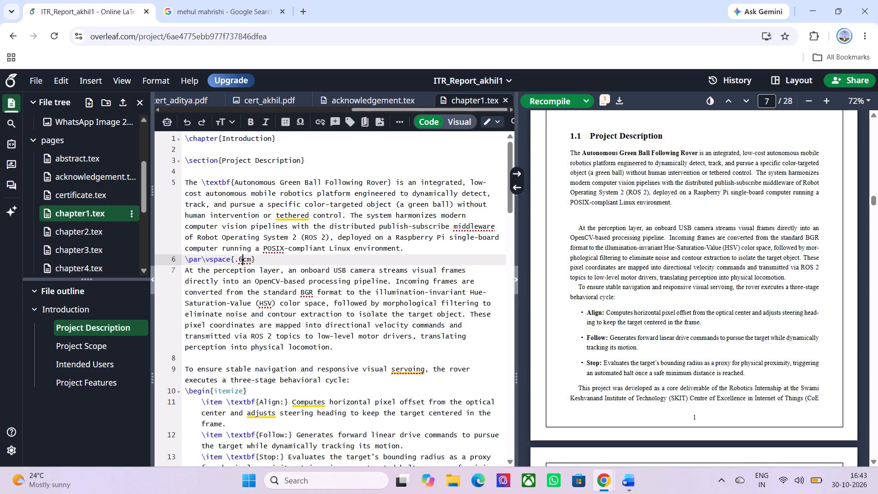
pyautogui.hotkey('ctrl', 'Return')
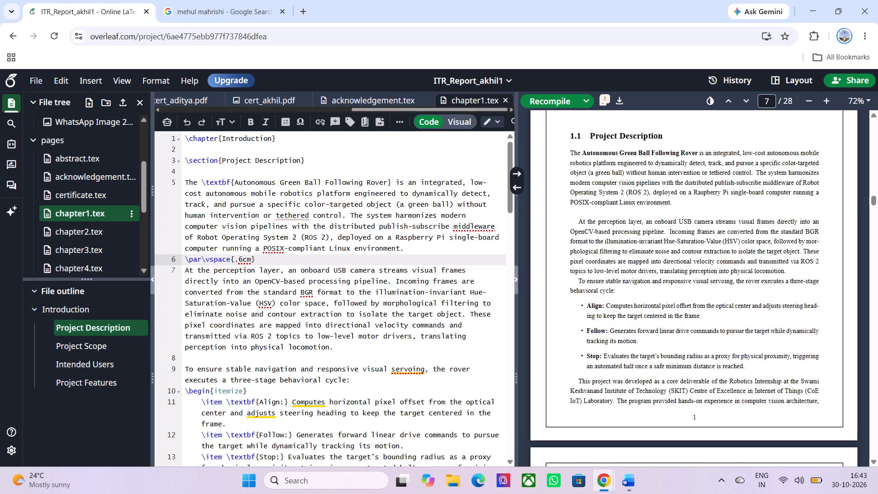
# Copy the \par\vspace{.6cm} line onto the blank line above the "To ensure stable navigation" paragraph and recompile the PDF.
pyautogui.moveTo(259, 257); pyautogui.dragTo(251, 256)
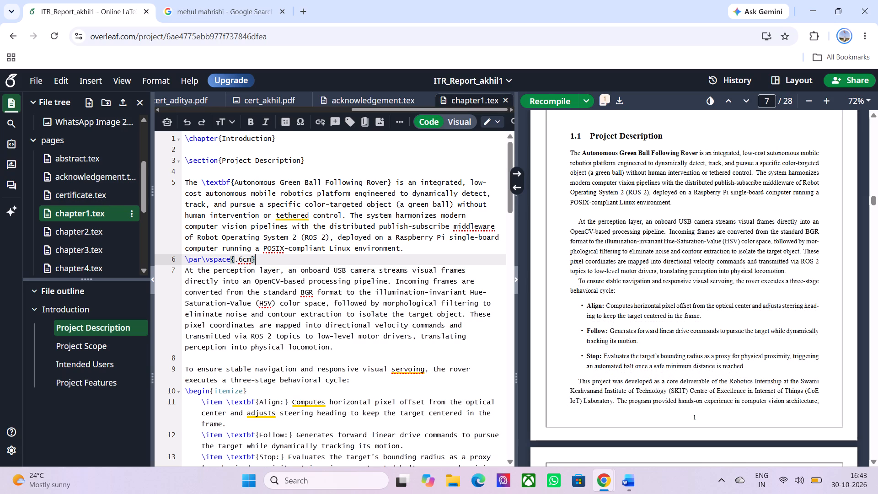
pyautogui.moveTo(251, 256); pyautogui.dragTo(185, 261)
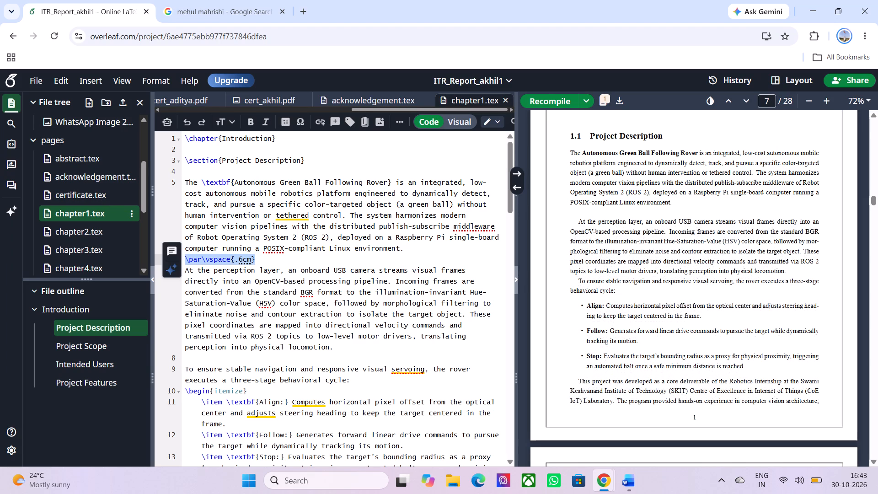
pyautogui.hotkey('ctrl', 'c')
pyautogui.click(212, 363)
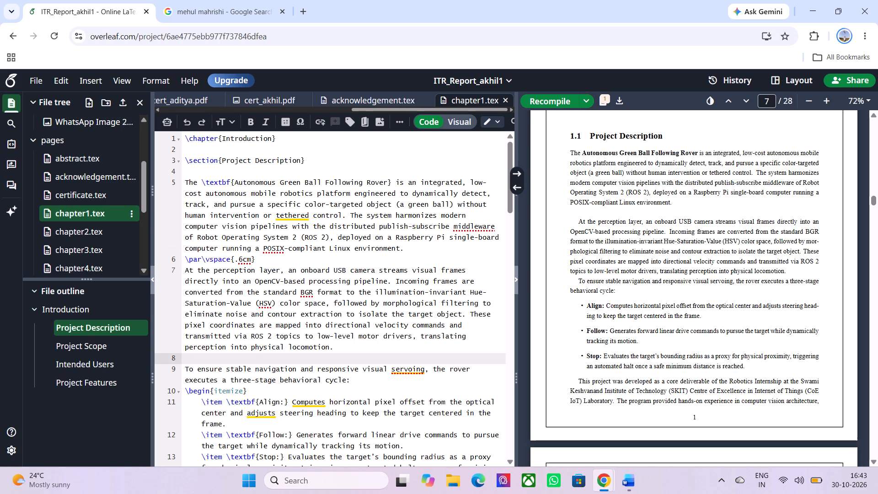
pyautogui.hotkey('ctrl', 'v')
pyautogui.scroll(-1, 212, 363)
pyautogui.scroll(-1, 345, 369)
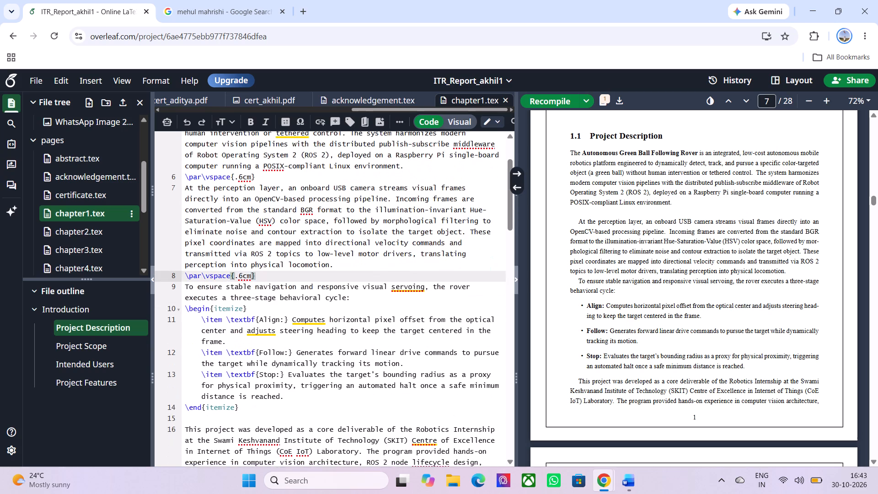
pyautogui.scroll(-1, 345, 369)
pyautogui.scroll(-1, 598, 387)
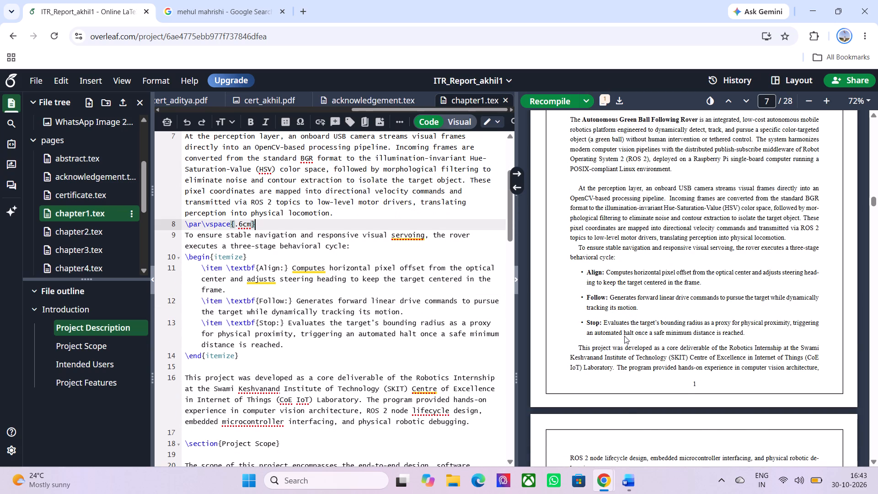
pyautogui.scroll(-2, 624, 336)
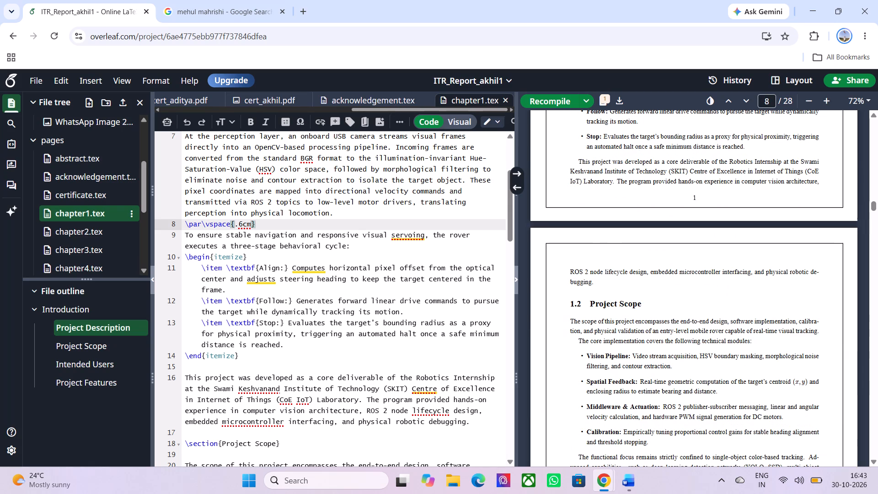
pyautogui.scroll(-2, 570, 344)
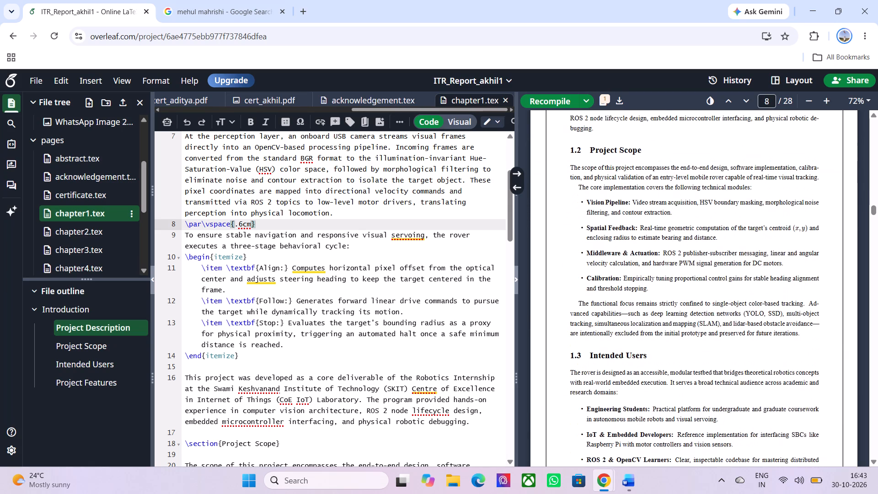
pyautogui.scroll(-5, 596, 370)
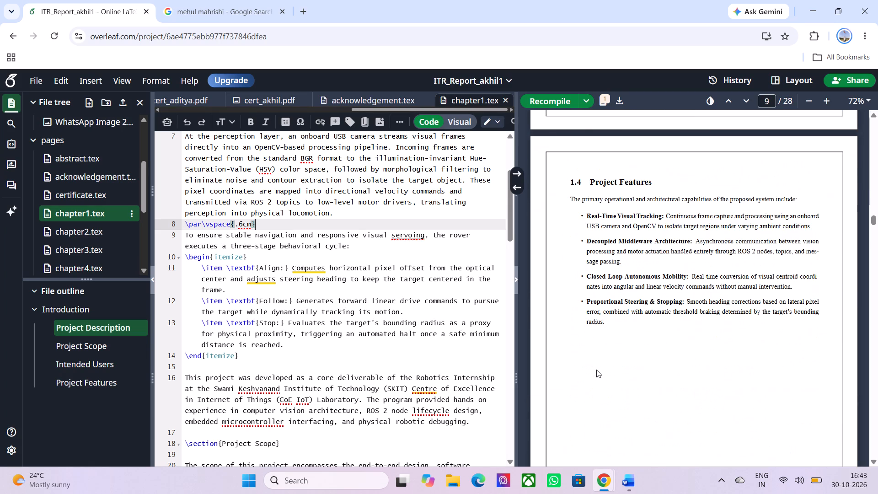
pyautogui.click(544, 100)
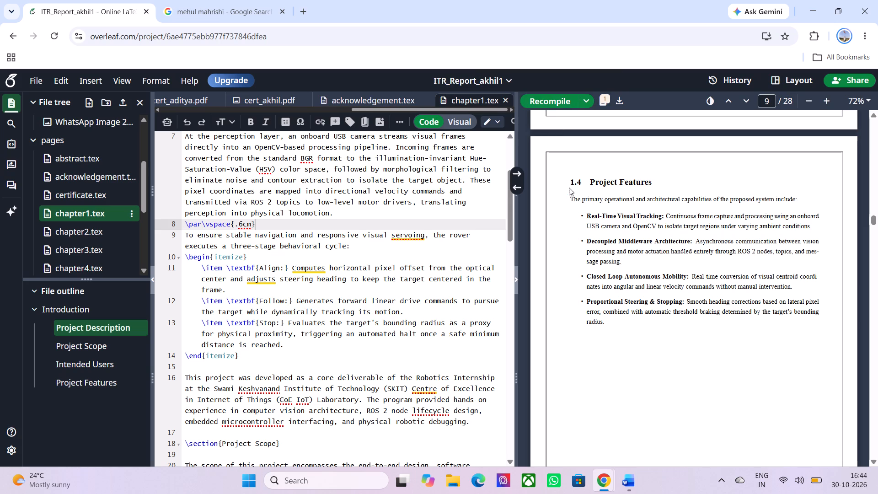
pyautogui.scroll(4, 695, 232)
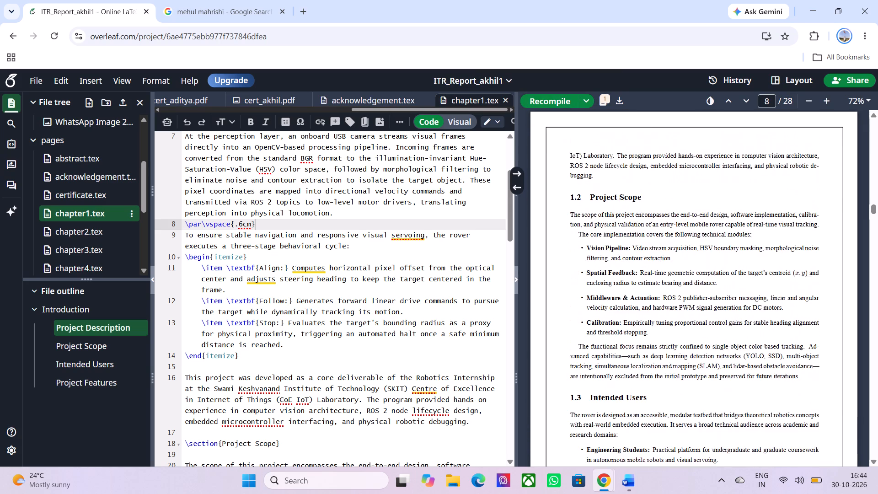
pyautogui.scroll(6, 695, 232)
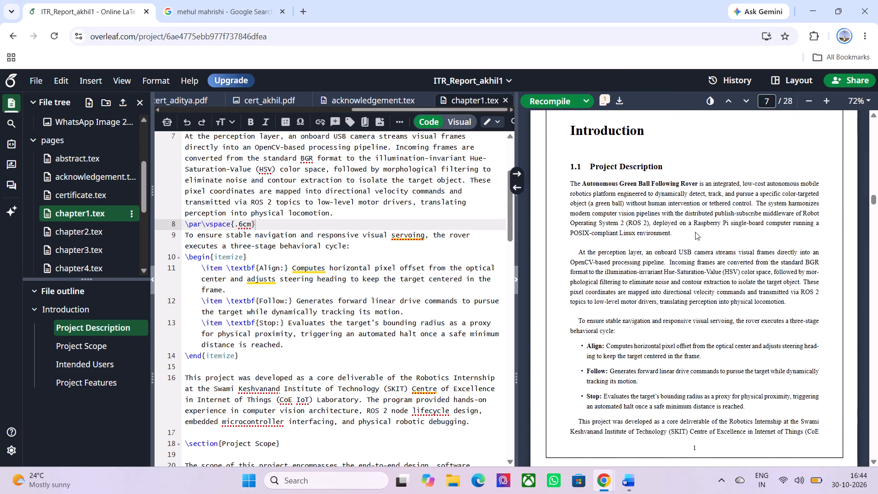
pyautogui.scroll(-8, 695, 232)
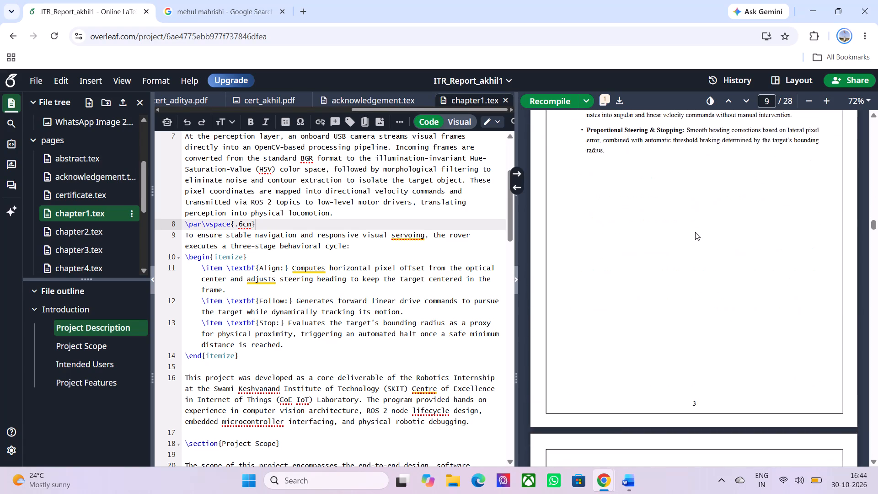
pyautogui.scroll(-5, 695, 232)
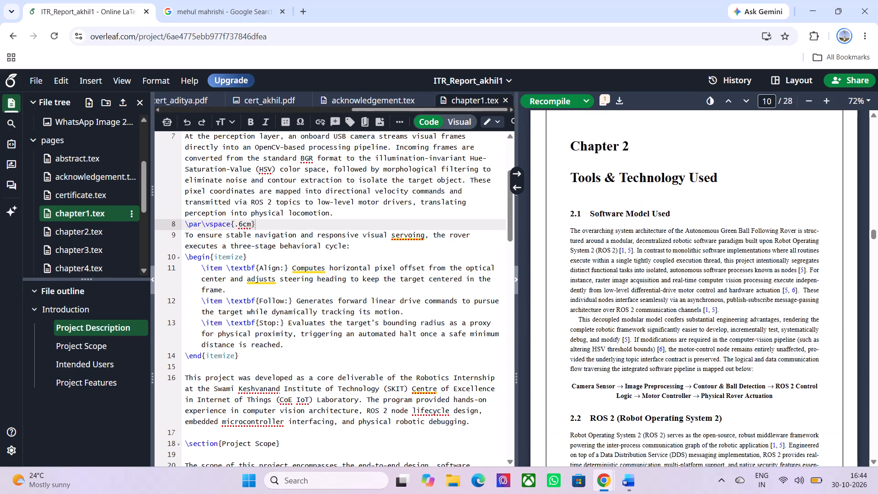
pyautogui.doubleClick(628, 300)
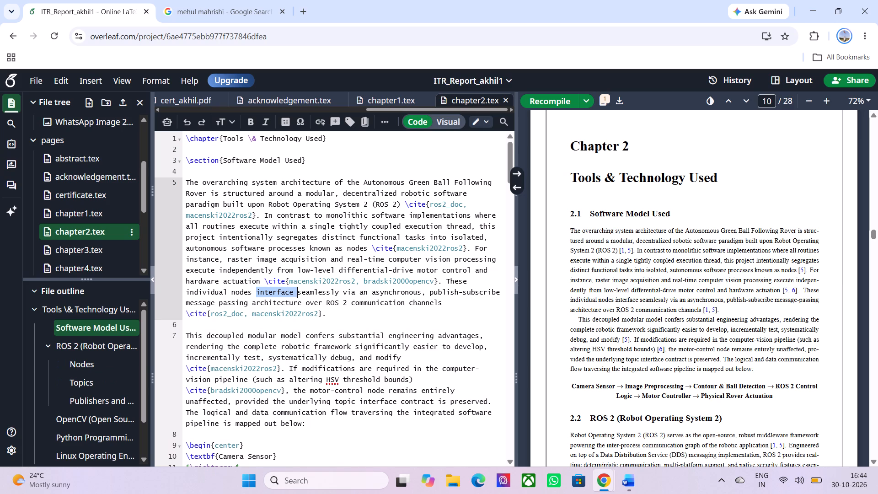
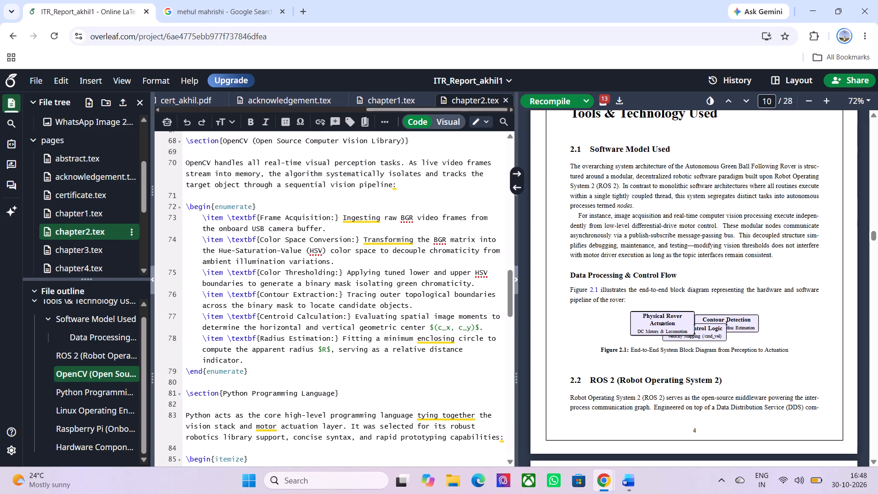
pyautogui.hotkey('ctrl', 'a')
pyautogui.hotkey('ctrl', 'v')
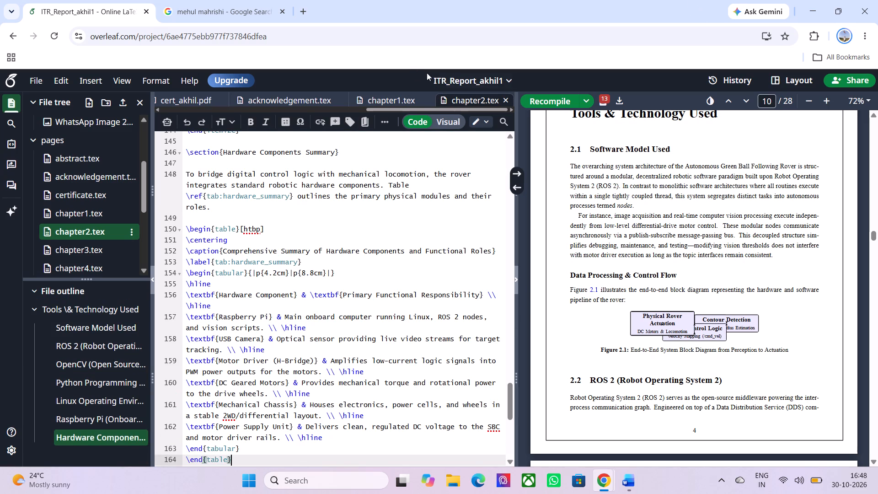
pyautogui.click(560, 106)
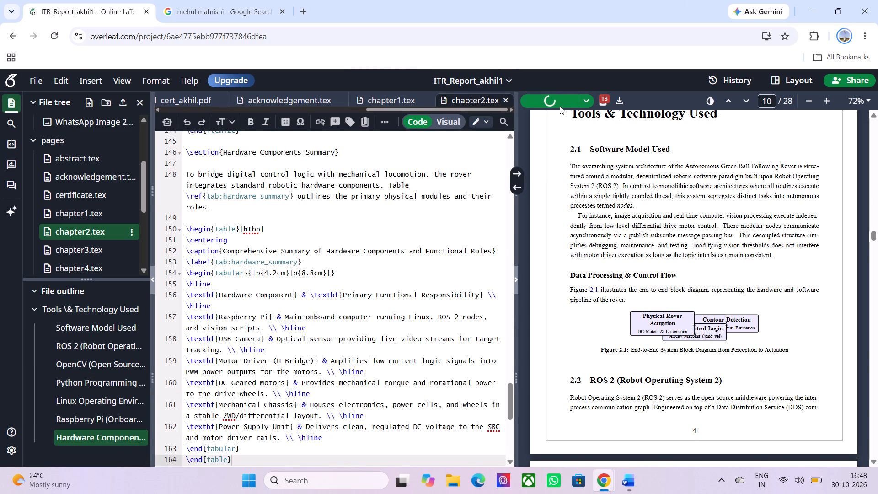
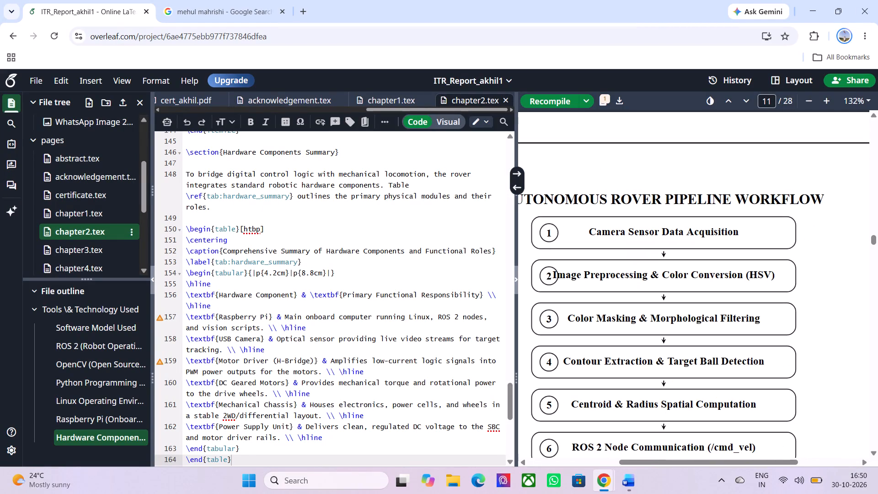
# Capture a screenshot of the Autonomous Rover Pipeline Workflow diagram in the compiled PDF, from its title down to box 7.
pyautogui.doubleClick(562, 280)
pyautogui.scroll(-1, 382, 335)
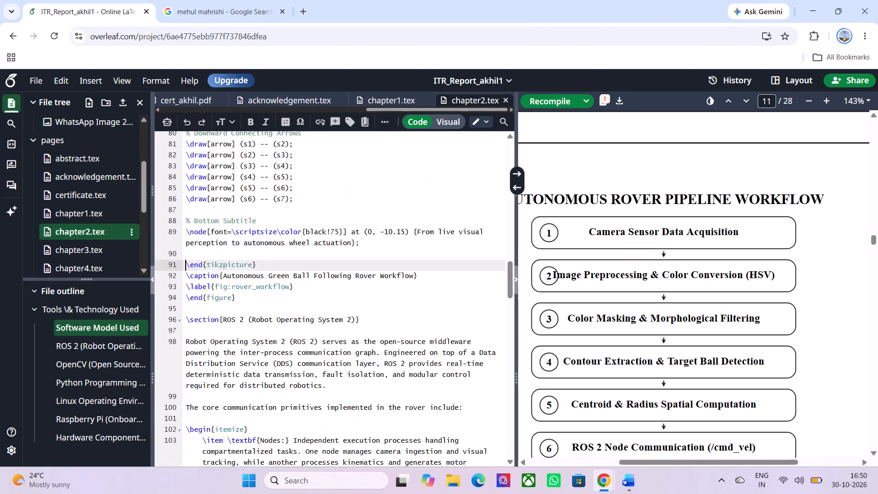
pyautogui.scroll(-1, 382, 335)
pyautogui.doubleClick(689, 196)
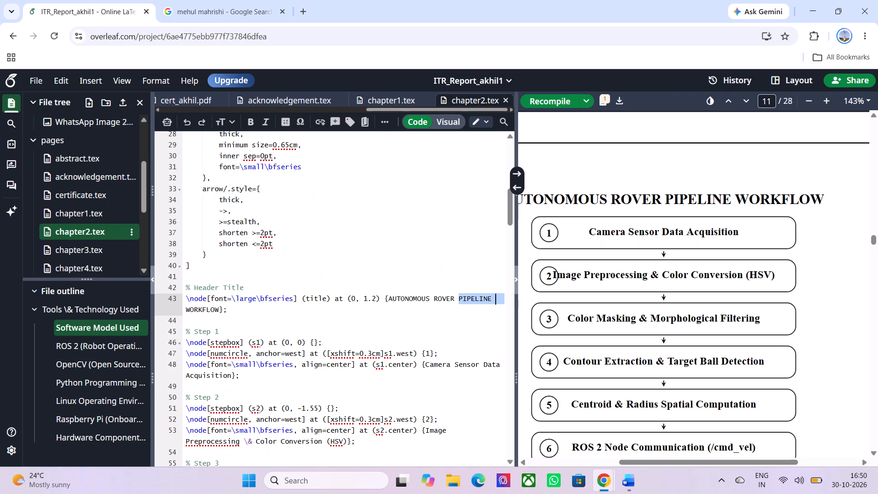
pyautogui.scroll(-1, 254, 336)
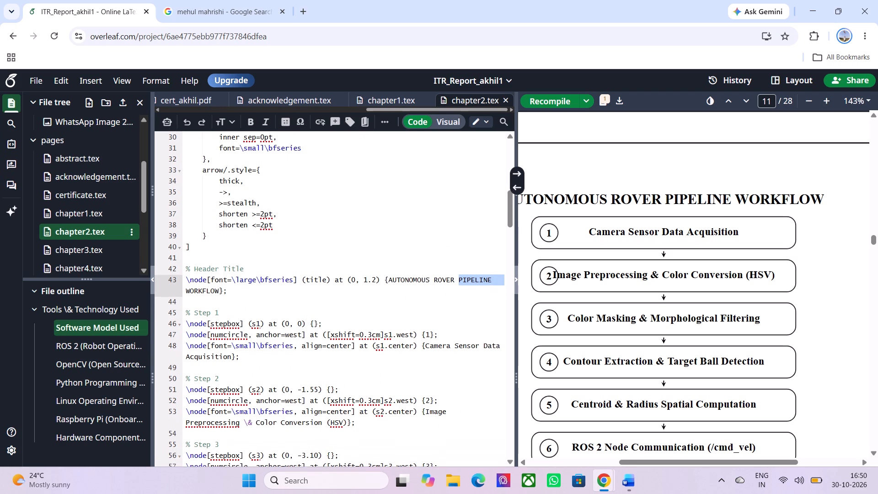
pyautogui.scroll(-2, 254, 336)
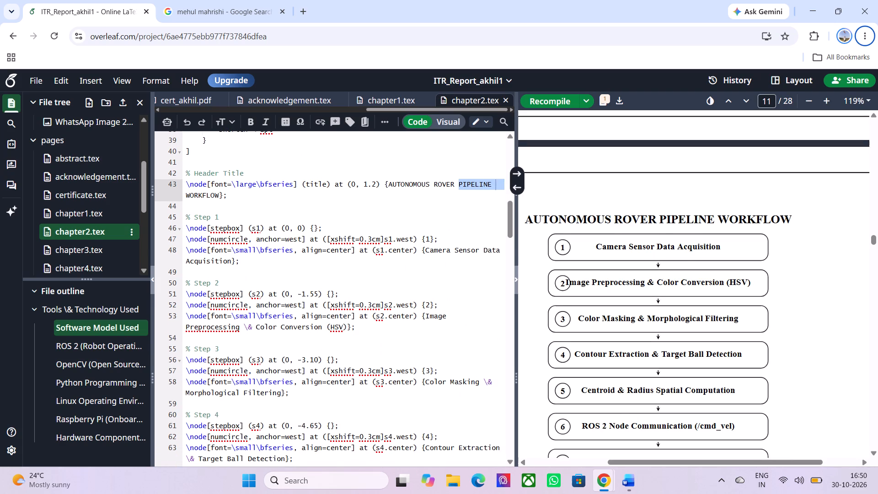
pyautogui.scroll(-1, 631, 319)
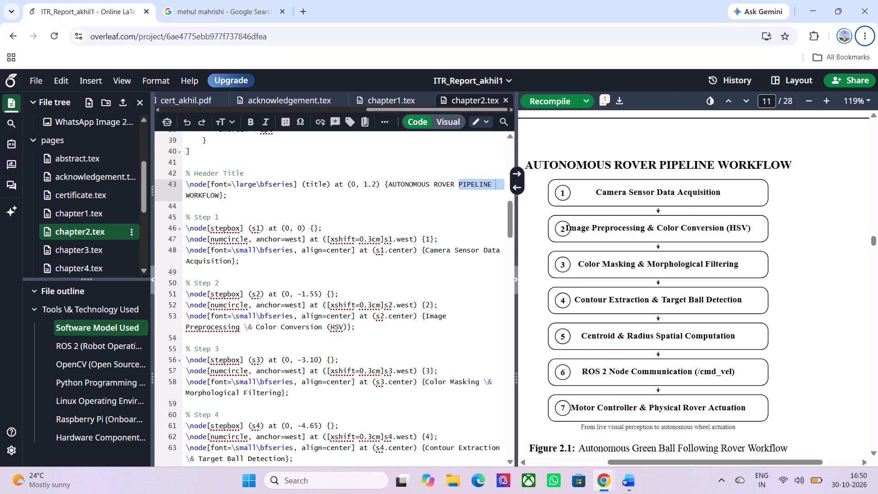
pyautogui.press('shift+super+s')
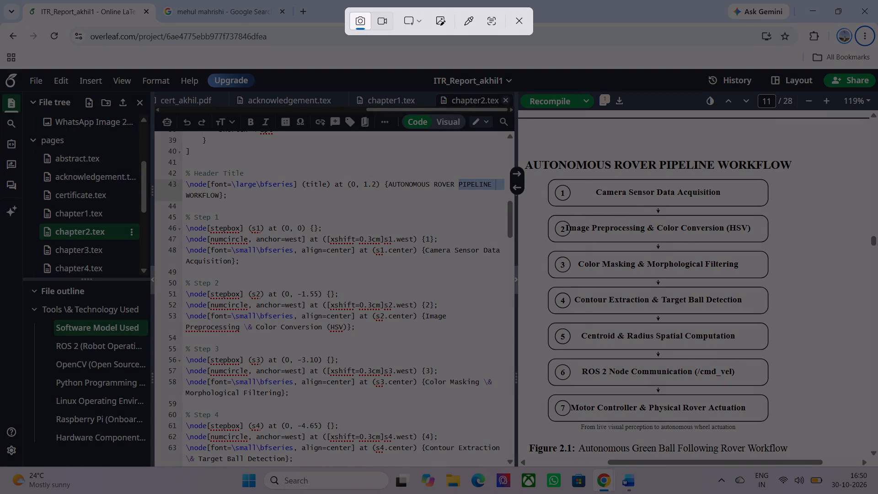
pyautogui.moveTo(524, 131); pyautogui.dragTo(805, 429)
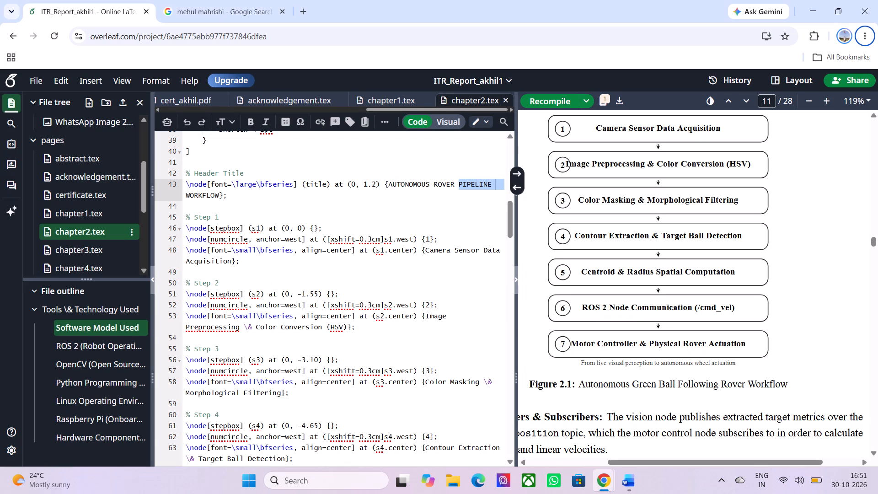
pyautogui.keyDown('ctrl'); pyautogui.click(318, 332); pyautogui.keyUp('ctrl')
pyautogui.hotkey('ctrl', 'a')
pyautogui.hotkey('ctrl', 'v')
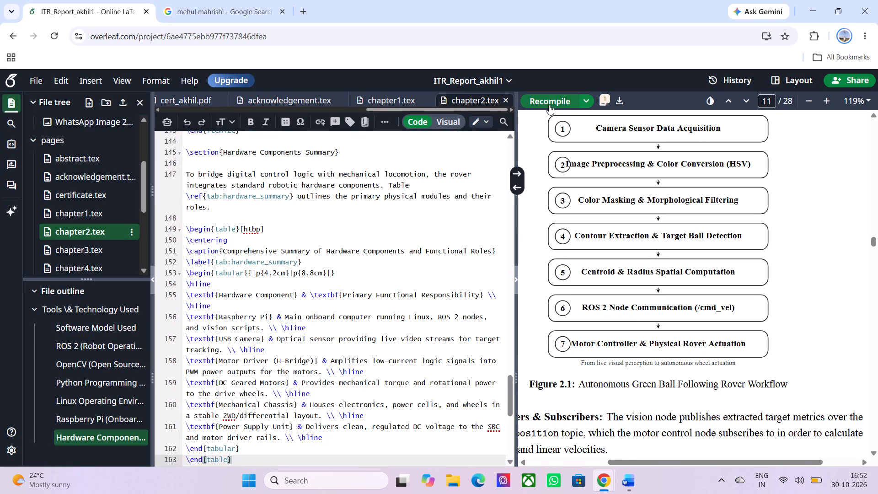
pyautogui.click(549, 104)
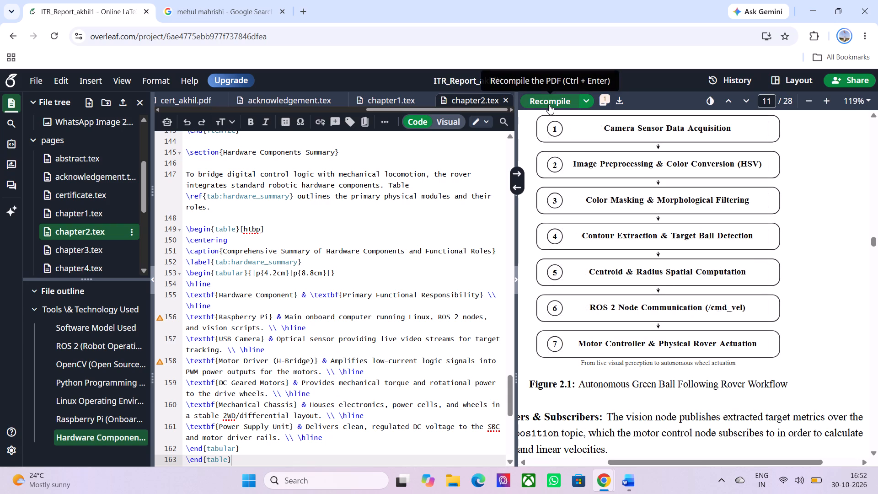
# Check the recompiled rover workflow diagram and the OpenCV section that follows it in the PDF.
pyautogui.scroll(1, 686, 256)
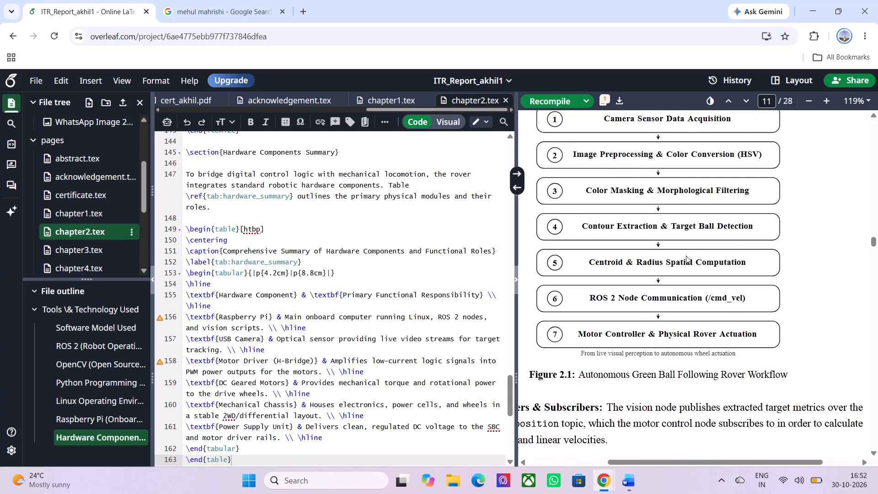
pyautogui.doubleClick(724, 351)
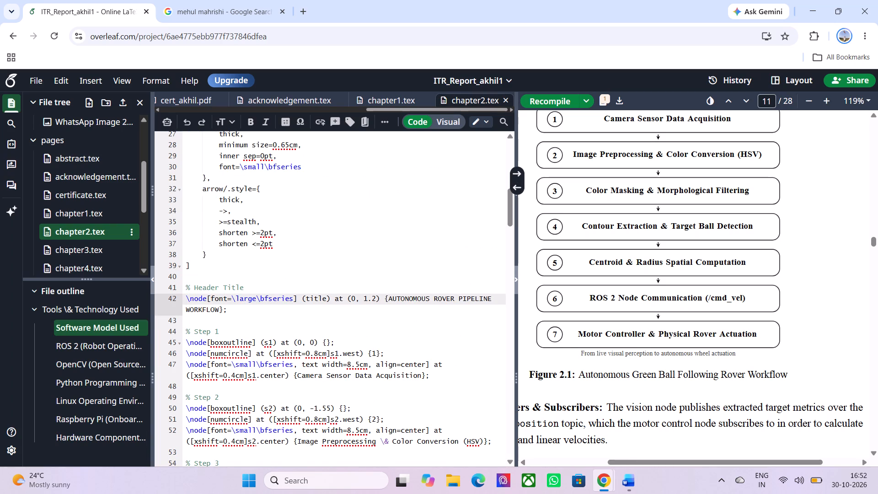
pyautogui.doubleClick(593, 351)
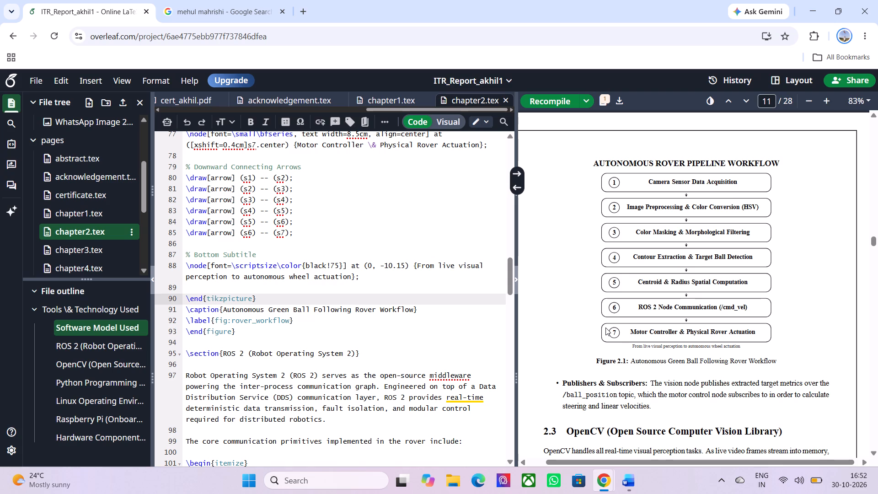
pyautogui.click(659, 347)
pyautogui.scroll(-3, 659, 347)
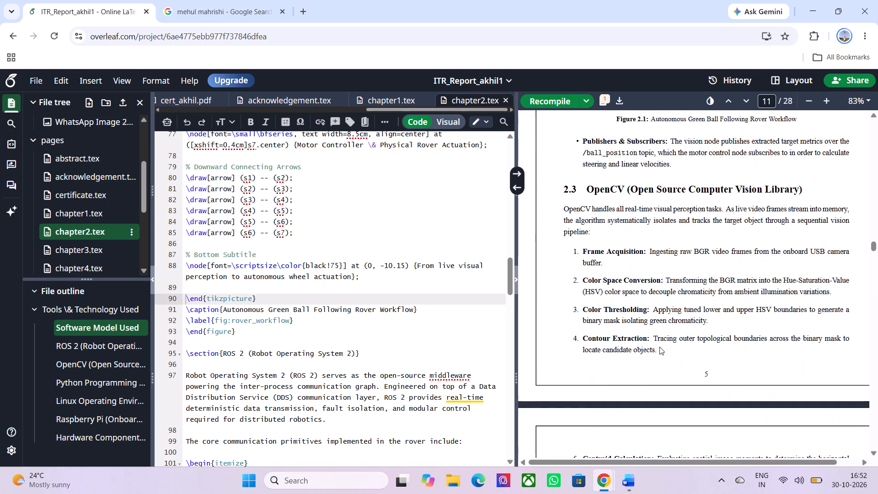
# Review the rest of Chapter 2 in the compiled PDF, through the hardware components table and into the start of Chapter 3.
pyautogui.scroll(1, 659, 347)
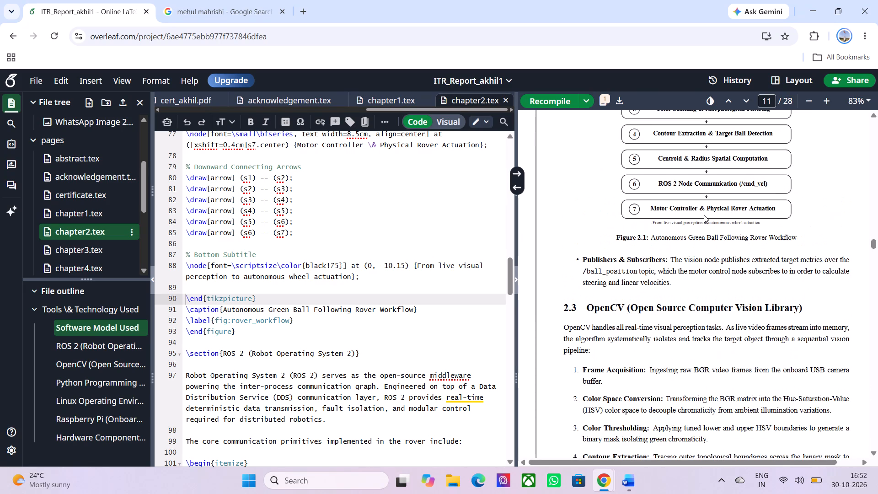
pyautogui.scroll(-4, 704, 215)
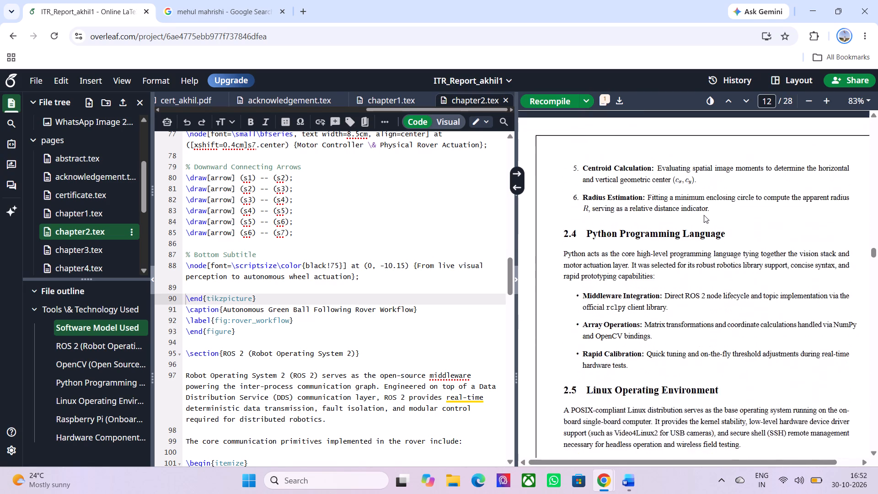
pyautogui.scroll(-5, 704, 215)
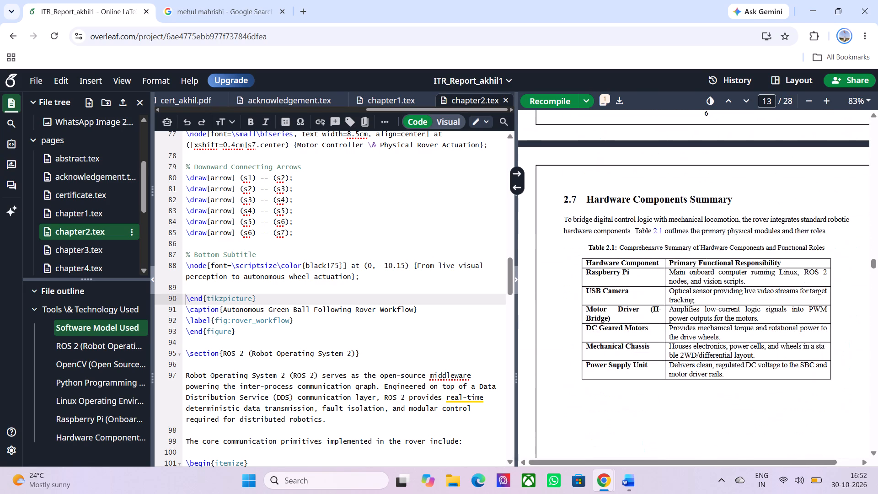
pyautogui.scroll(1, 650, 223)
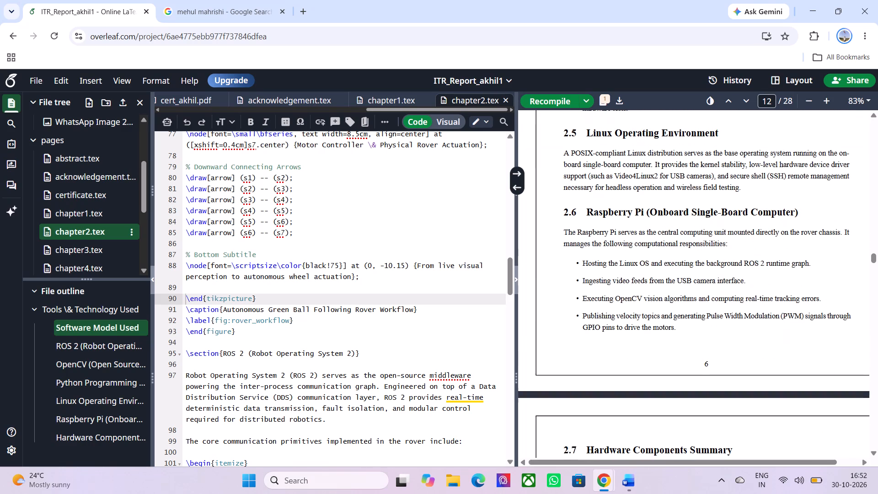
pyautogui.scroll(2, 650, 223)
pyautogui.scroll(-1, 650, 223)
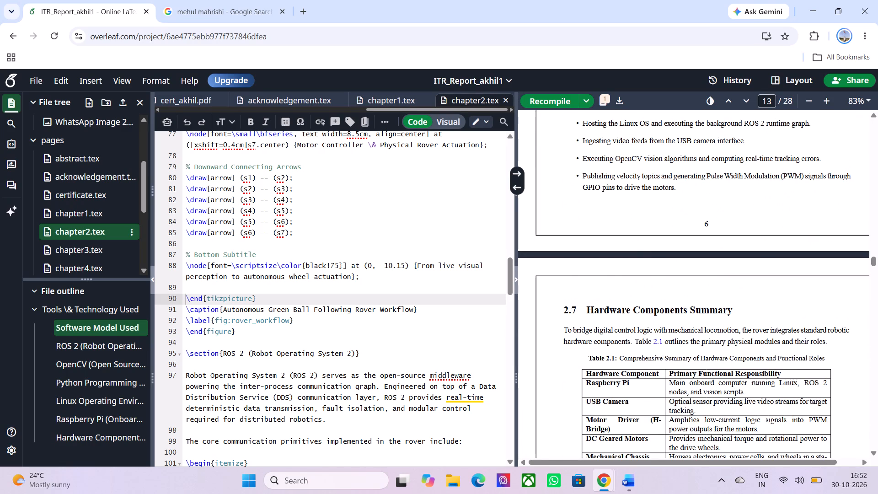
pyautogui.scroll(-4, 663, 342)
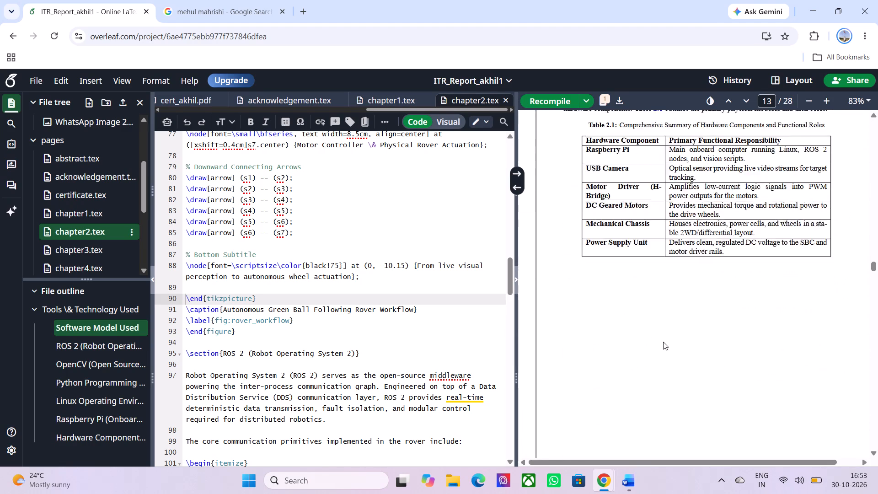
pyautogui.scroll(-5, 663, 342)
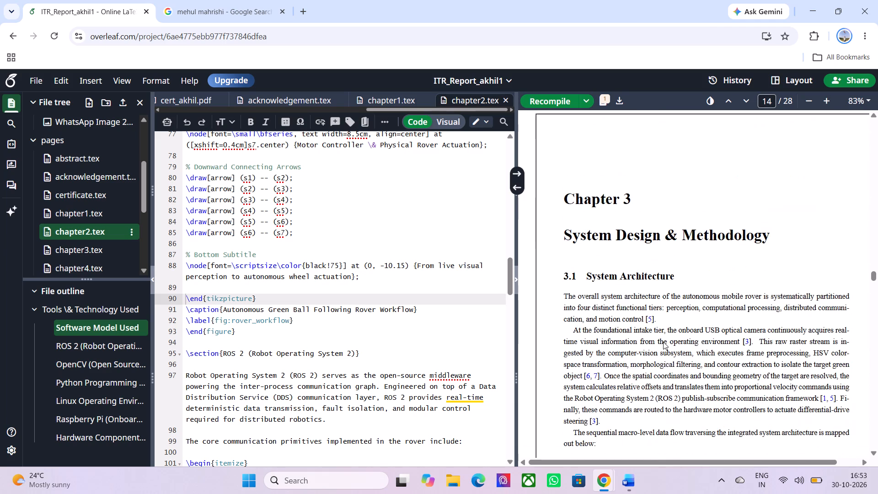
pyautogui.scroll(-2, 663, 342)
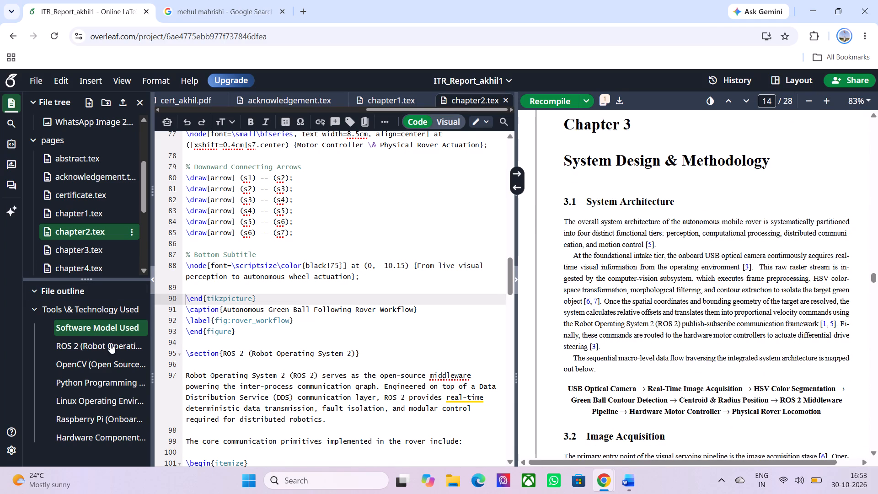
pyautogui.click(87, 250)
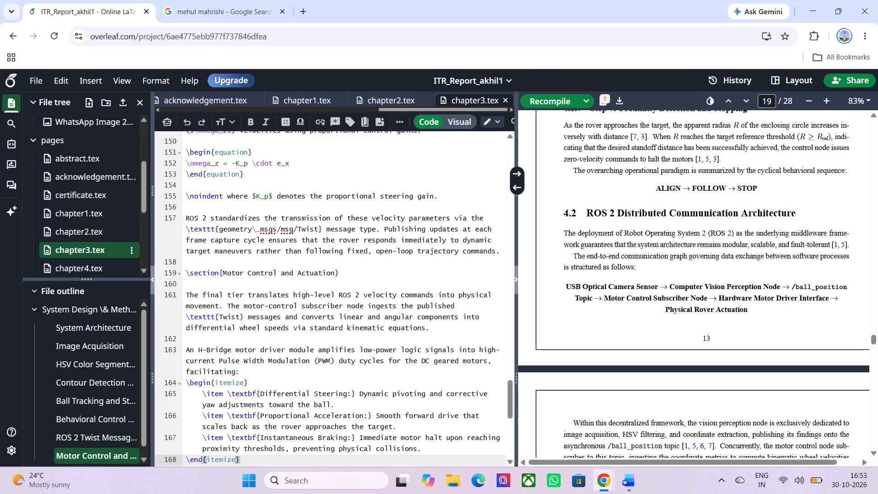
pyautogui.click(549, 94)
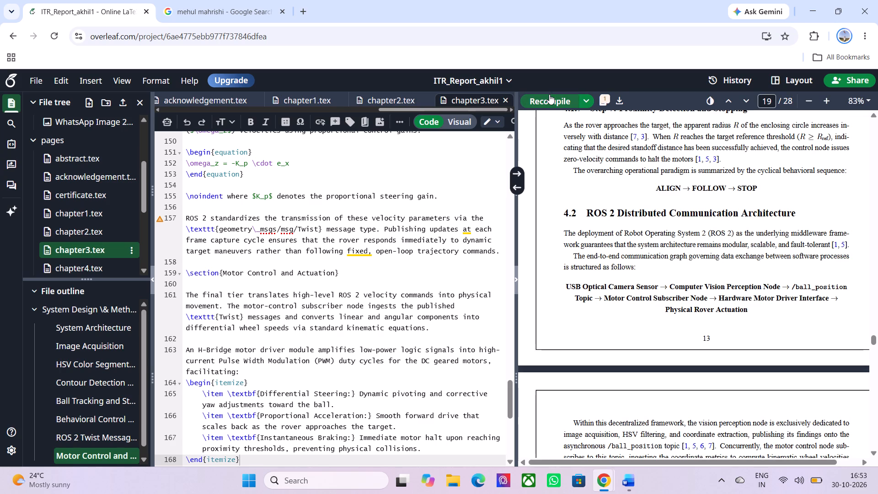
# Check the recompiled Chapter 3 in the PDF, including its methodology workflow diagram and the sections up to Motor Control and Actuation.
pyautogui.scroll(5, 737, 209)
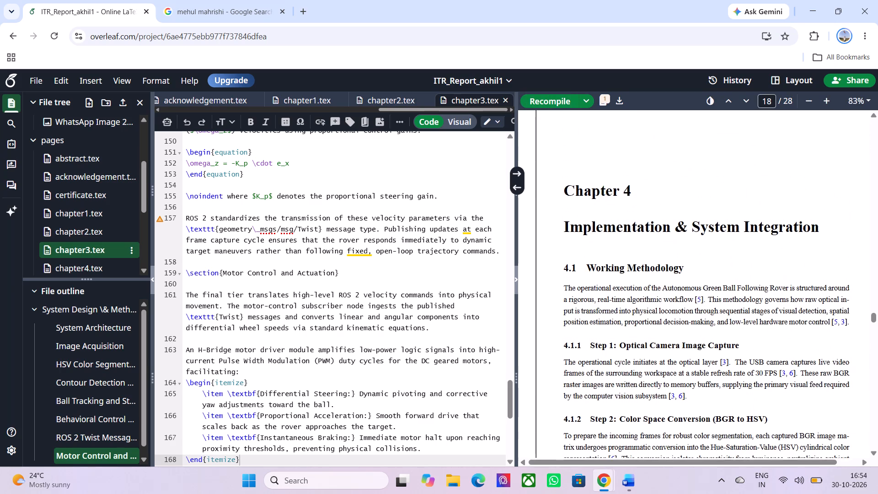
pyautogui.scroll(10, 737, 209)
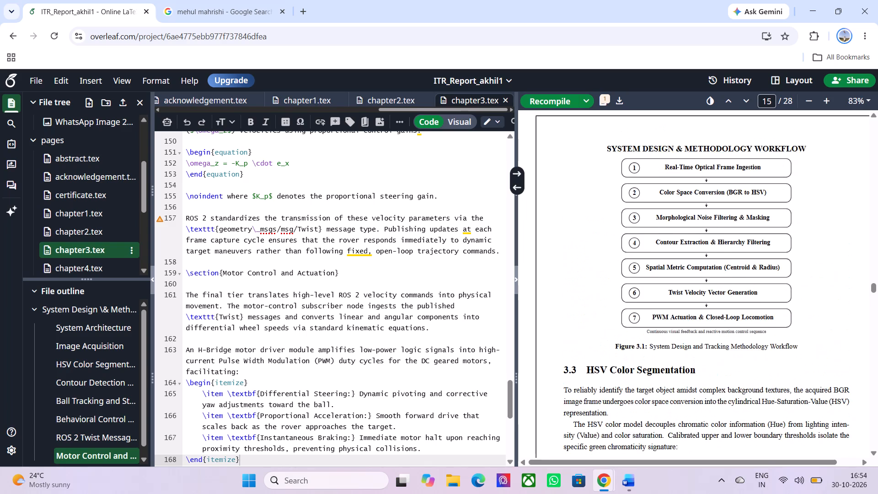
pyautogui.scroll(4, 737, 209)
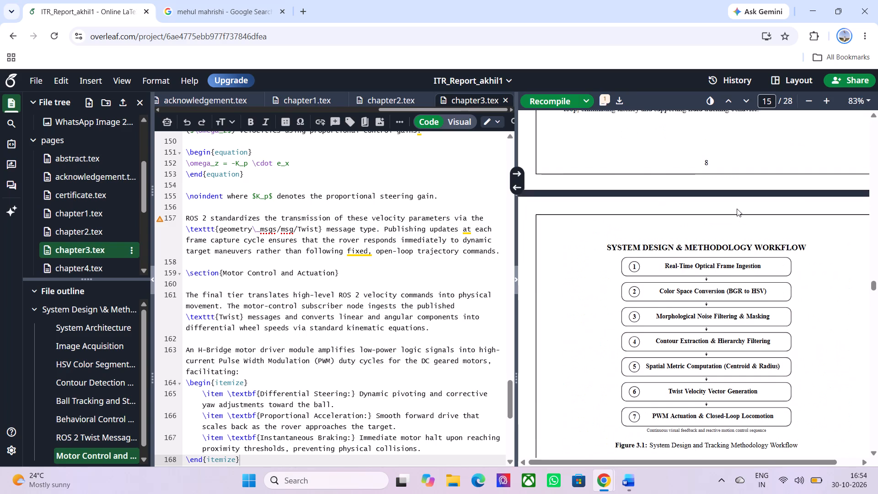
pyautogui.scroll(12, 737, 209)
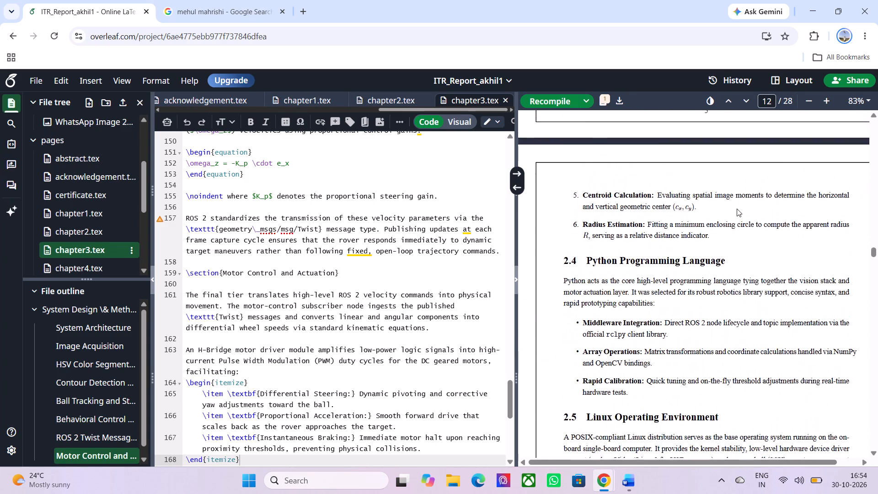
pyautogui.scroll(7, 737, 209)
pyautogui.scroll(-8, 737, 209)
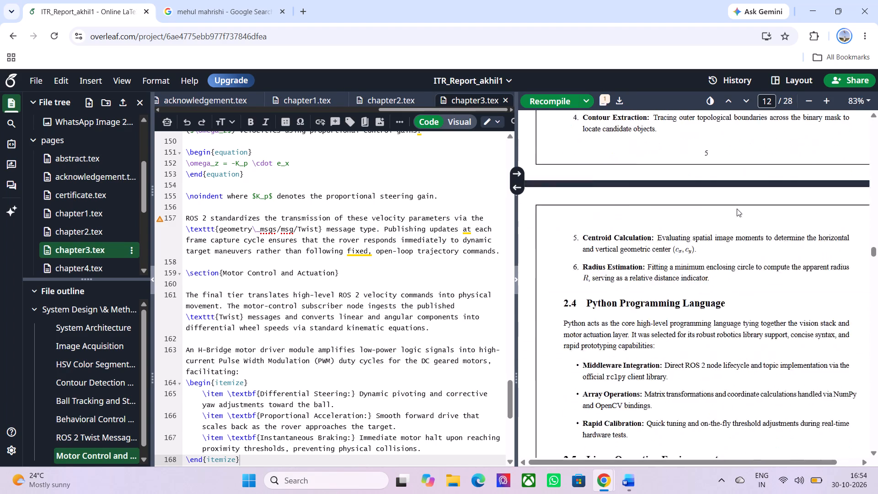
pyautogui.scroll(-6, 737, 209)
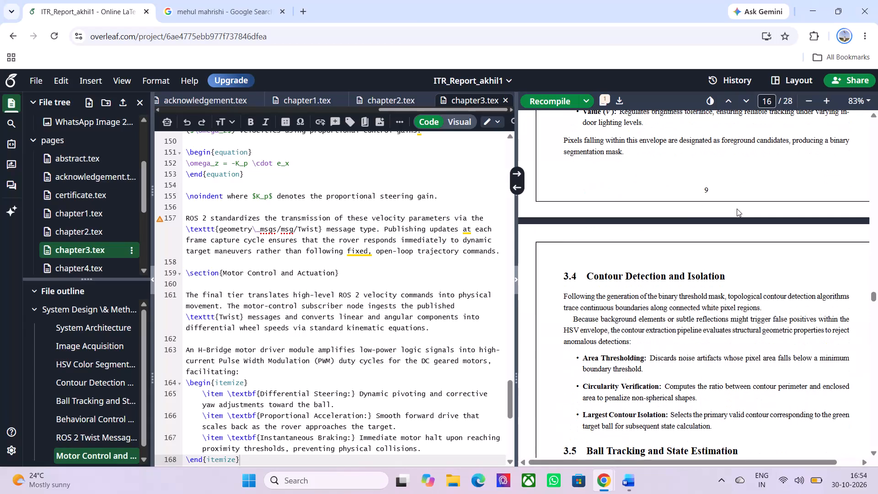
pyautogui.scroll(-7, 737, 209)
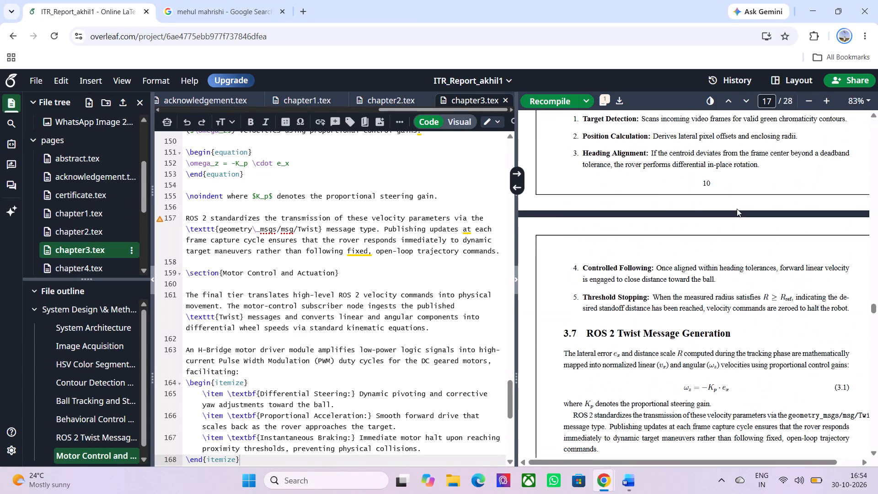
pyautogui.scroll(-5, 737, 209)
pyautogui.scroll(3, 737, 209)
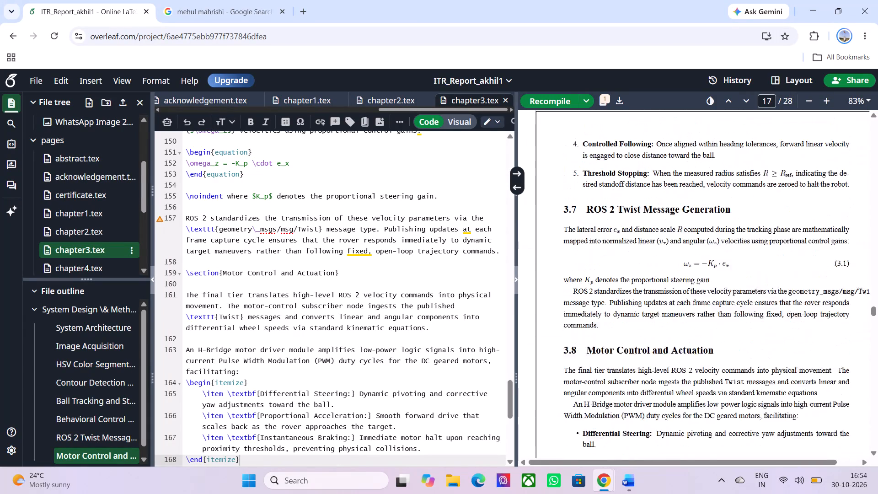
# Delete the bottom subtitle node, "Continuous visual feedback and reactive motion control sequence", from the workflow diagram in chapter3.tex and recompile.
pyautogui.scroll(7, 737, 209)
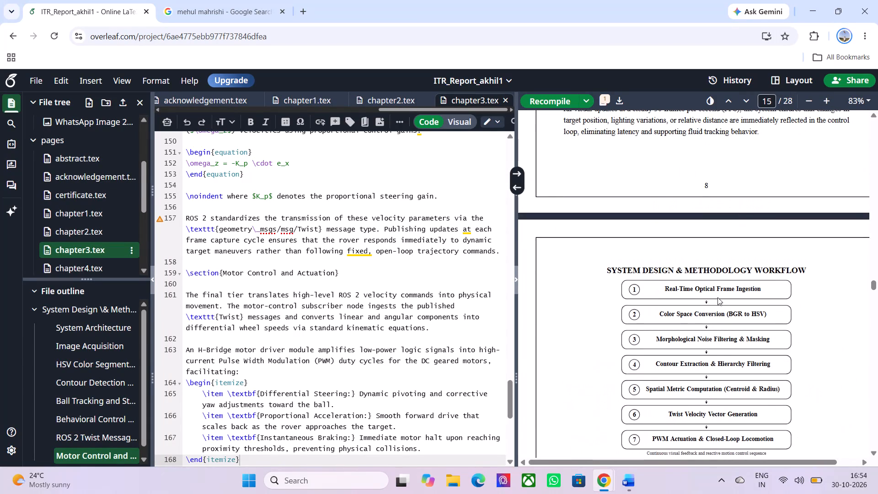
pyautogui.scroll(-5, 717, 297)
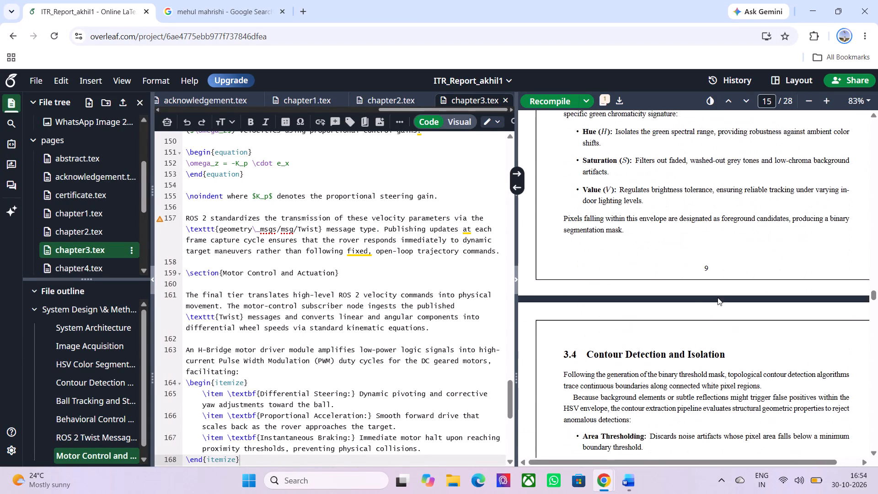
pyautogui.scroll(3, 717, 297)
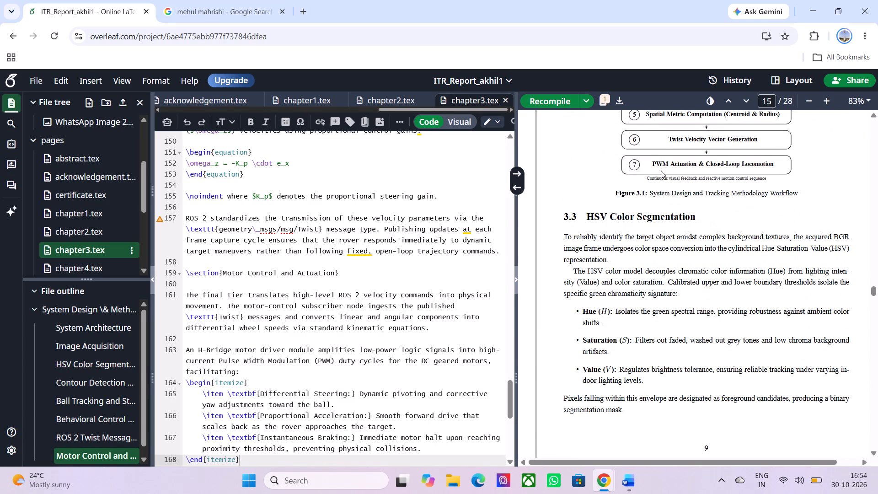
pyautogui.doubleClick(664, 177)
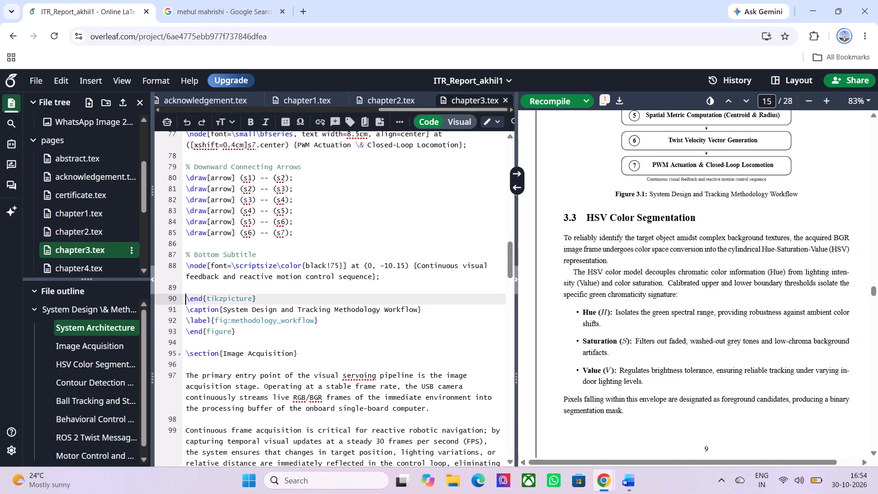
pyautogui.click(375, 279)
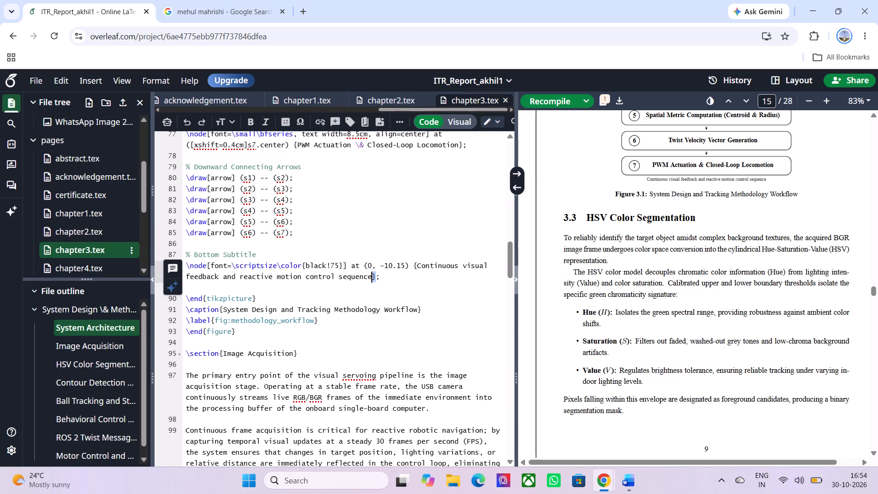
pyautogui.click(373, 279)
pyautogui.moveTo(375, 276); pyautogui.dragTo(422, 262)
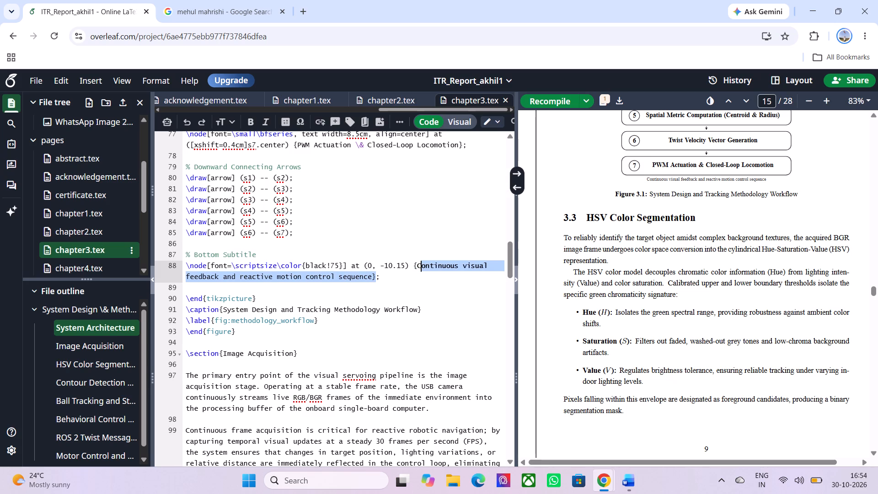
pyautogui.moveTo(422, 262); pyautogui.dragTo(189, 268)
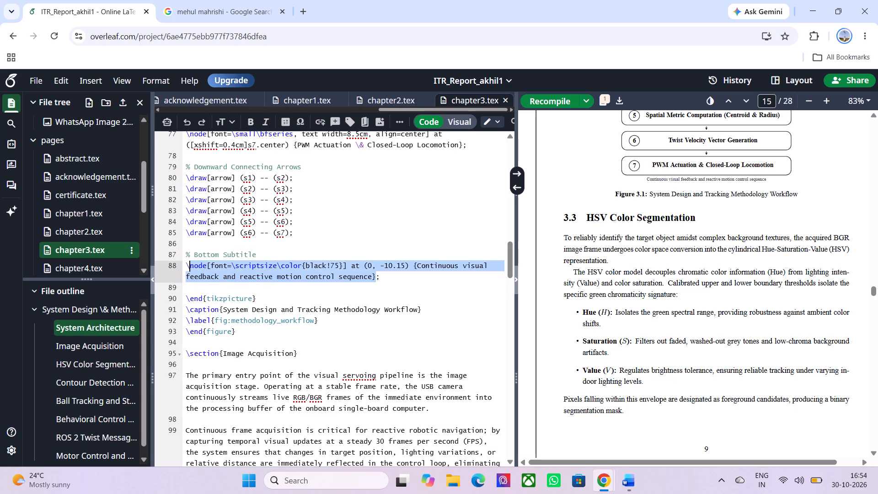
pyautogui.press('BackSpace')
pyautogui.press('BackSpace')
pyautogui.press('BackSpace')
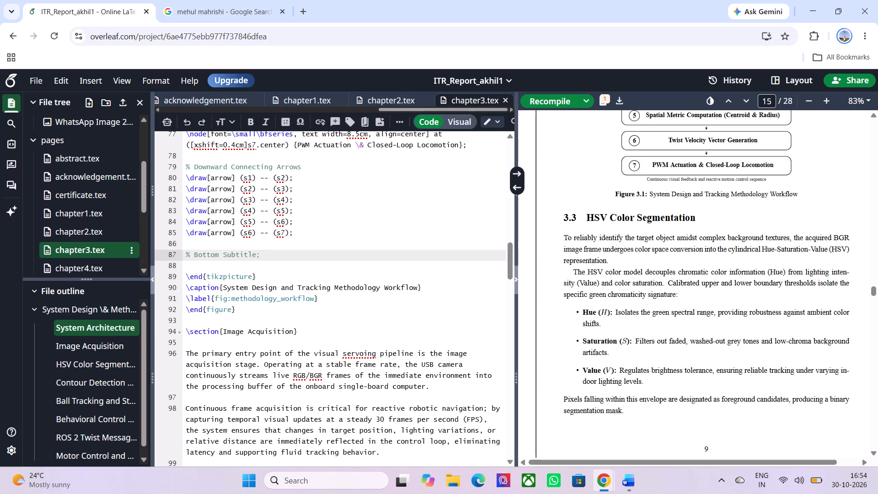
pyautogui.press('Right')
pyautogui.press('BackSpace')
pyautogui.click(540, 97)
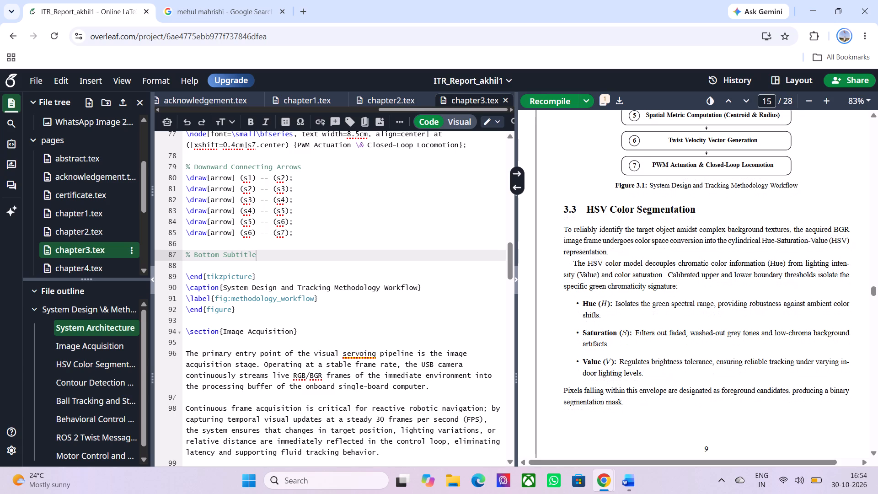
# Open chapter2.tex, delete the rover workflow diagram's bottom subtitle node, "From live visual perception to autonomous wheel actuation", and recompile.
pyautogui.scroll(4, 425, 251)
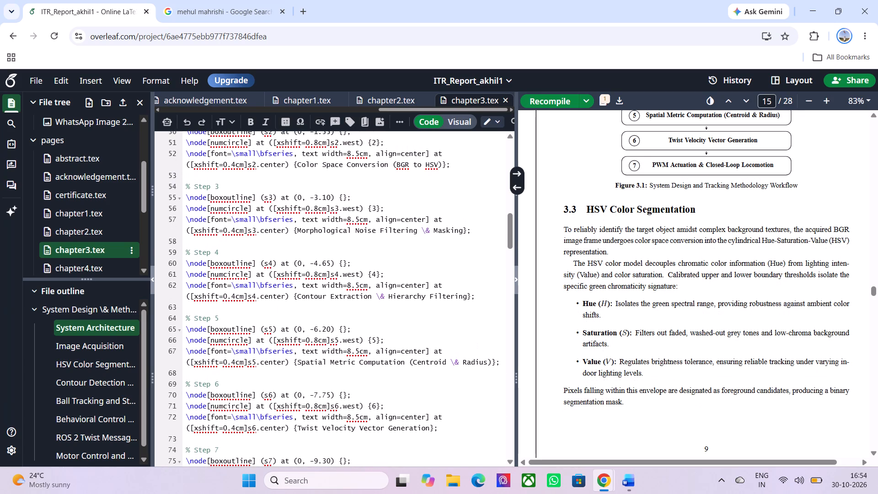
pyautogui.scroll(2, 425, 251)
pyautogui.click(65, 232)
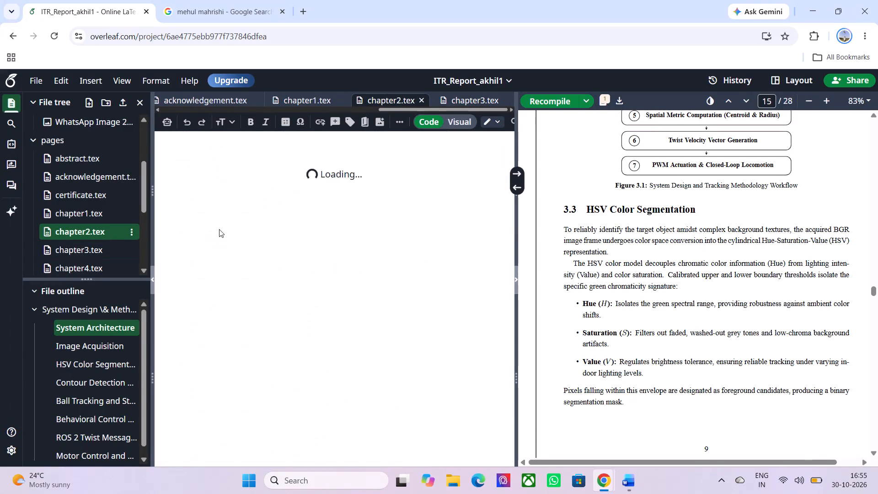
pyautogui.scroll(7, 617, 199)
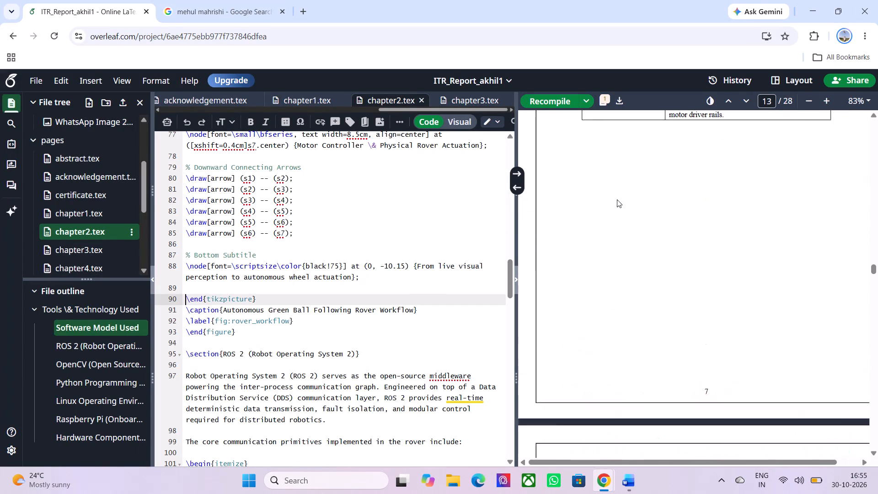
pyautogui.scroll(4, 617, 199)
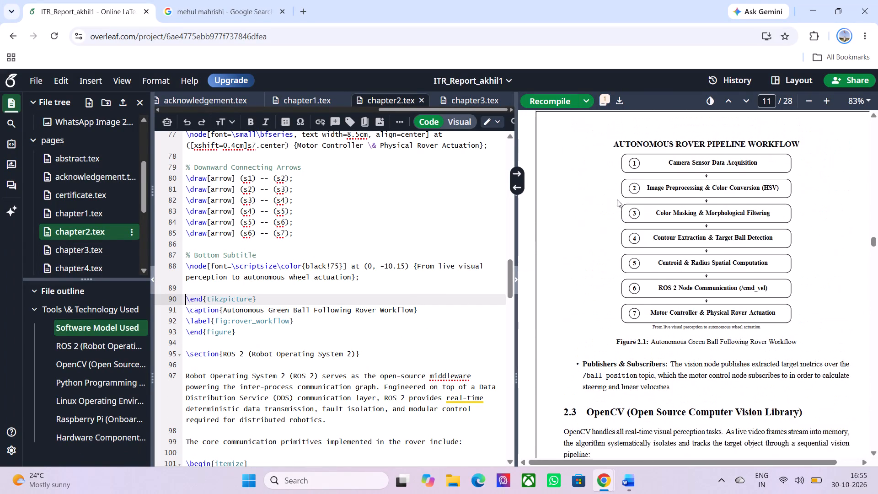
pyautogui.doubleClick(688, 345)
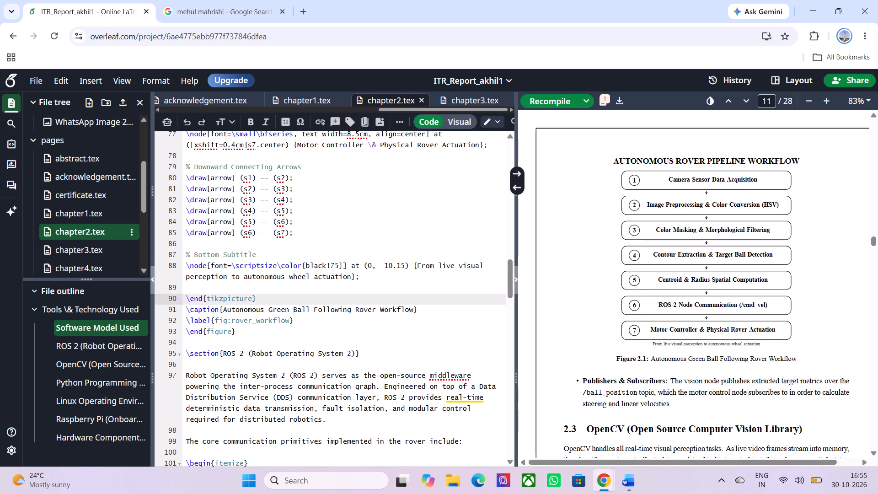
pyautogui.moveTo(363, 277); pyautogui.dragTo(330, 280)
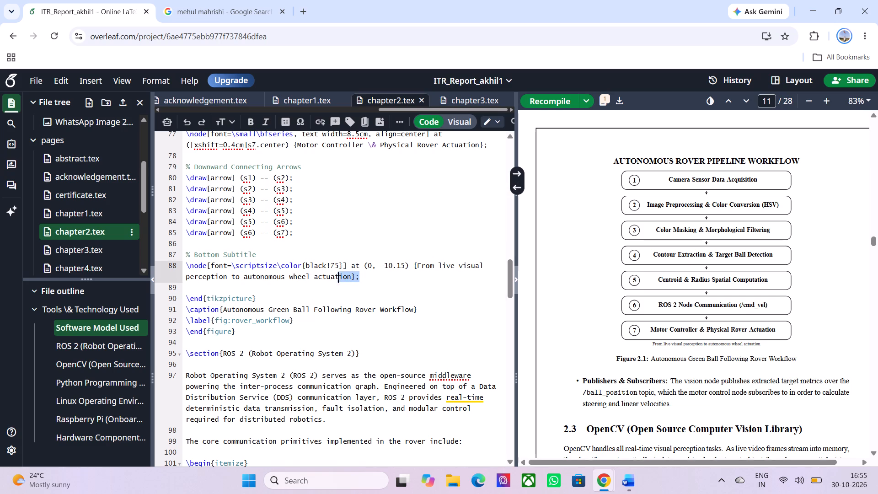
pyautogui.moveTo(330, 280); pyautogui.dragTo(182, 270)
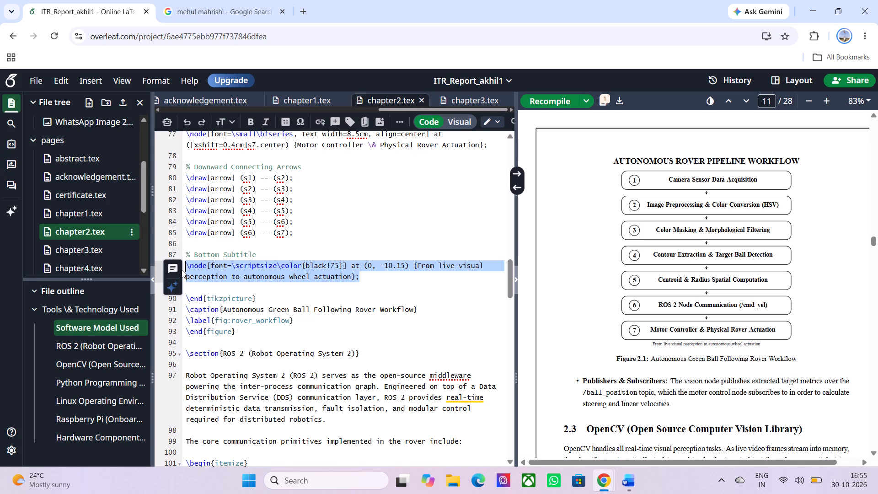
pyautogui.press('BackSpace')
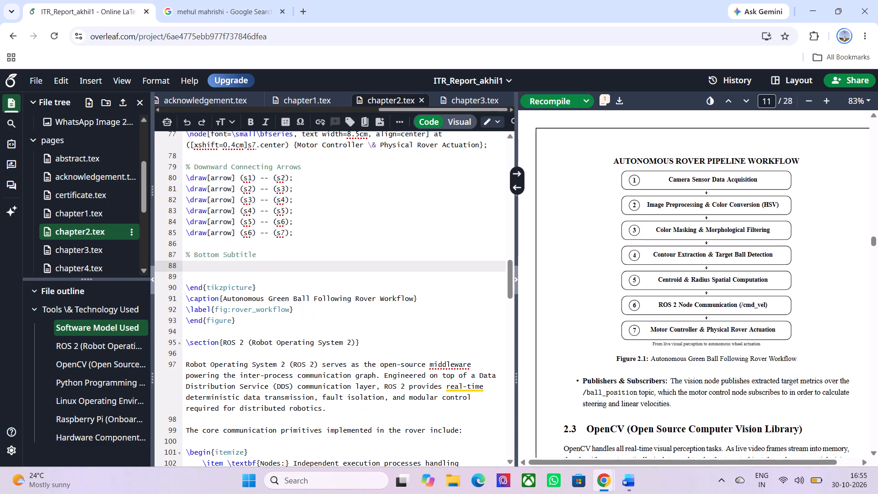
pyautogui.press('BackSpace')
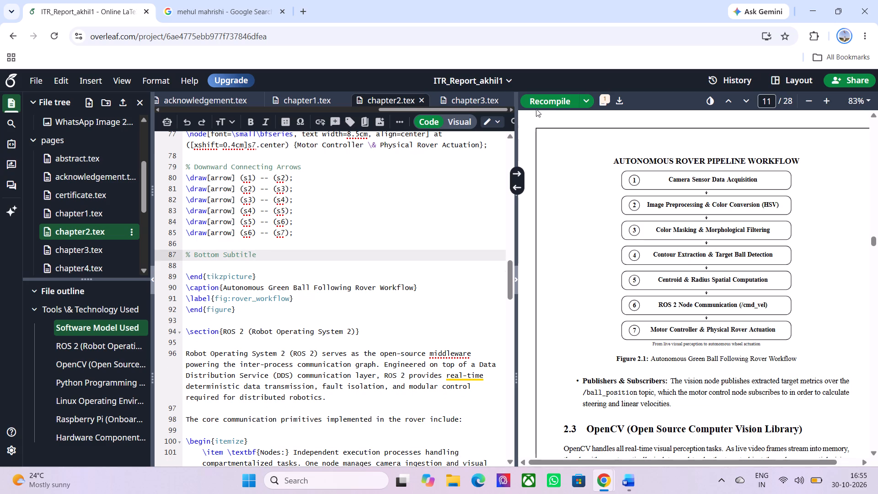
pyautogui.click(543, 104)
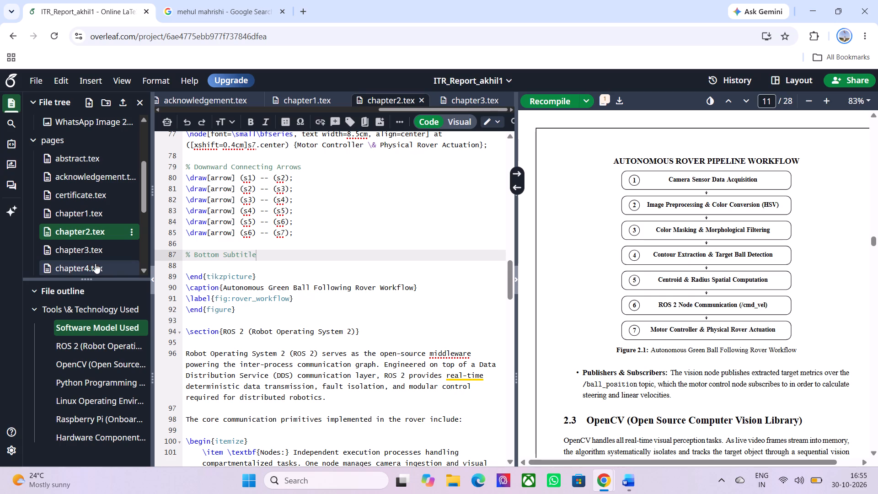
# Open chapter4.tex and read through Chapter 4 in the PDF, from Working Methodology to the ROS 2 communication architecture.
pyautogui.click(83, 263)
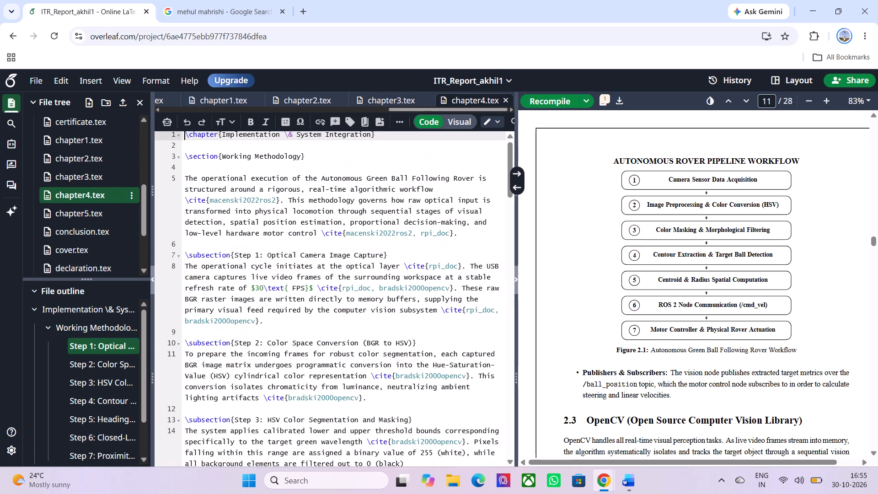
pyautogui.scroll(-6, 679, 366)
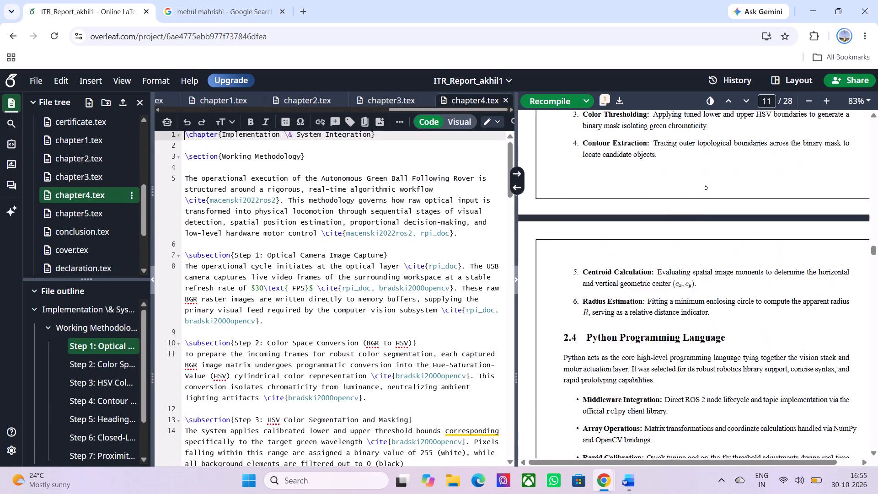
pyautogui.scroll(-13, 679, 366)
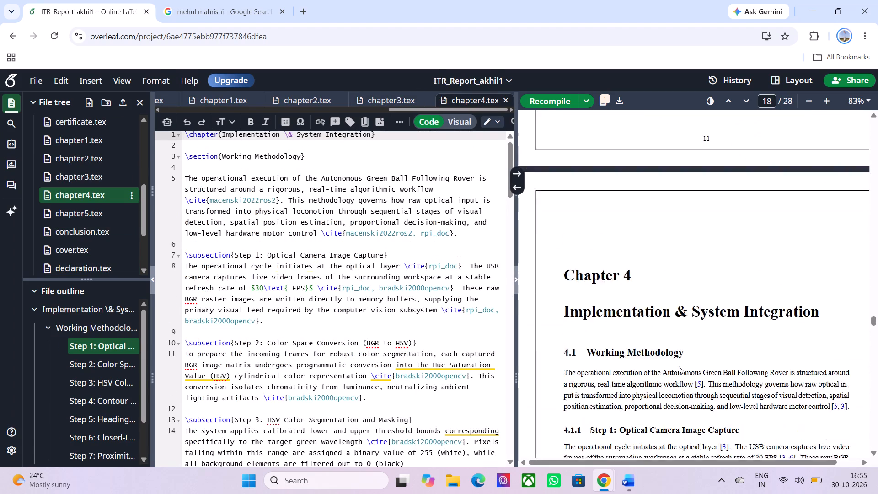
pyautogui.scroll(-3, 679, 366)
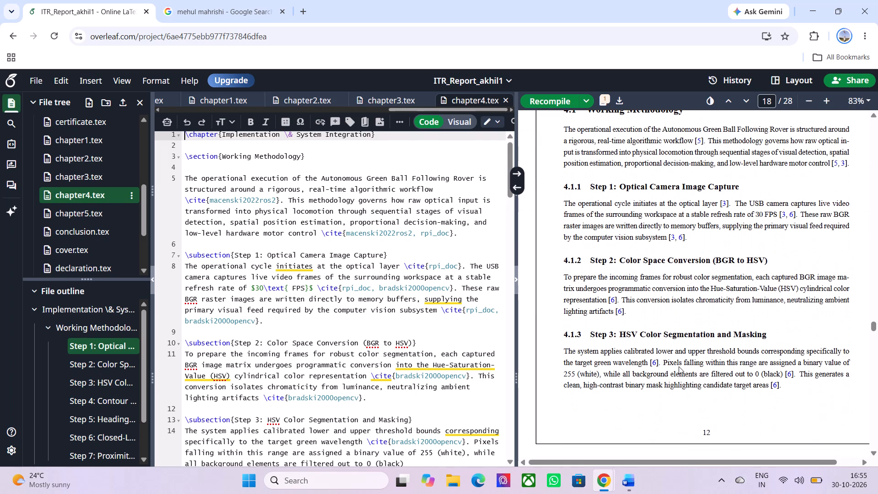
pyautogui.scroll(1, 679, 366)
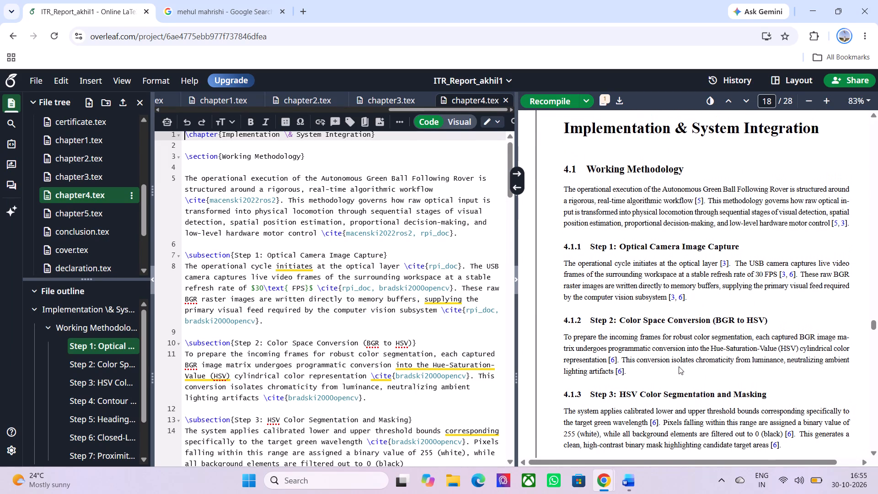
pyautogui.scroll(1, 679, 366)
pyautogui.scroll(-2, 679, 366)
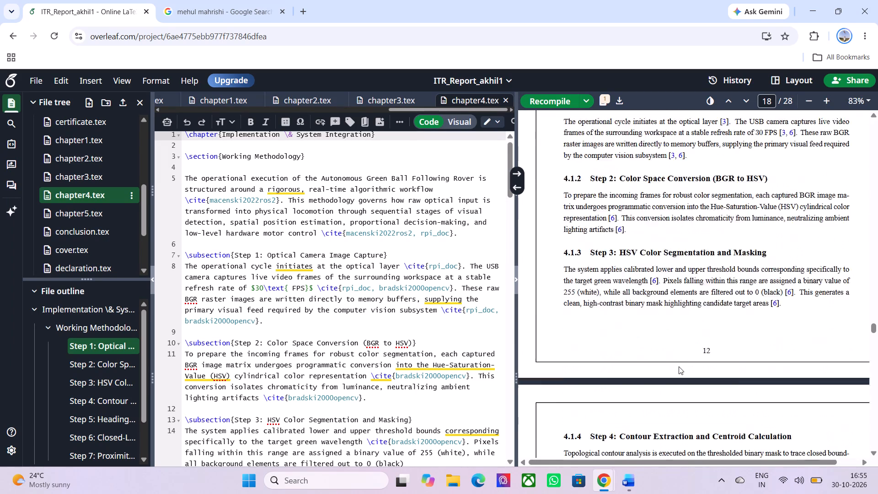
pyautogui.scroll(-5, 679, 366)
pyautogui.click(403, 353)
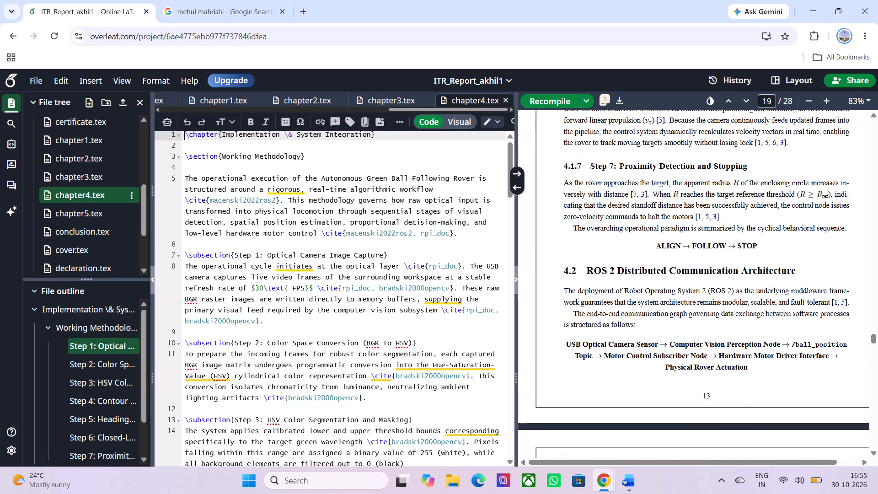
pyautogui.hotkey('ctrl', 'a')
pyautogui.hotkey('ctrl', 'c')
pyautogui.hotkey('alt', 'Tab')
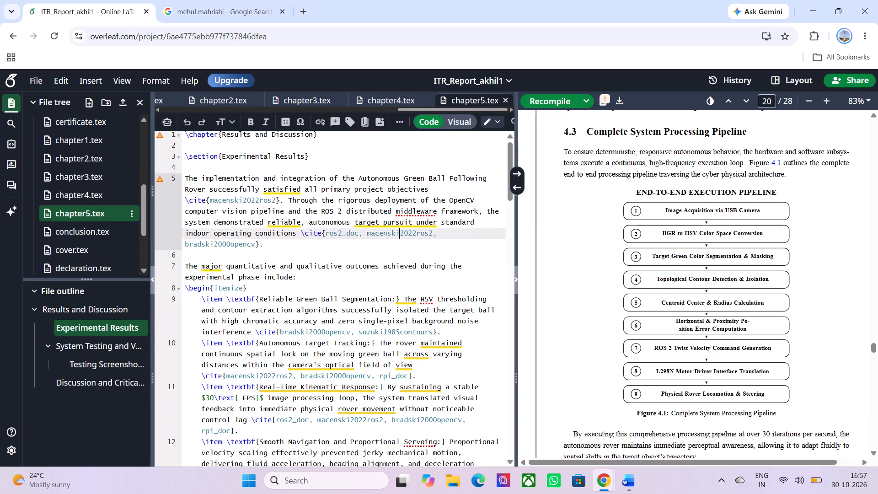
pyautogui.hotkey('ctrl', 'a')
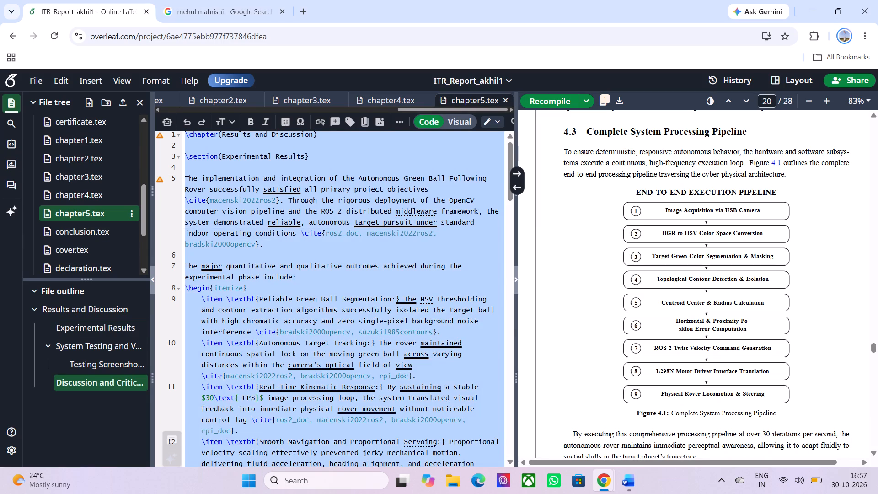
pyautogui.hotkey('ctrl', 'v')
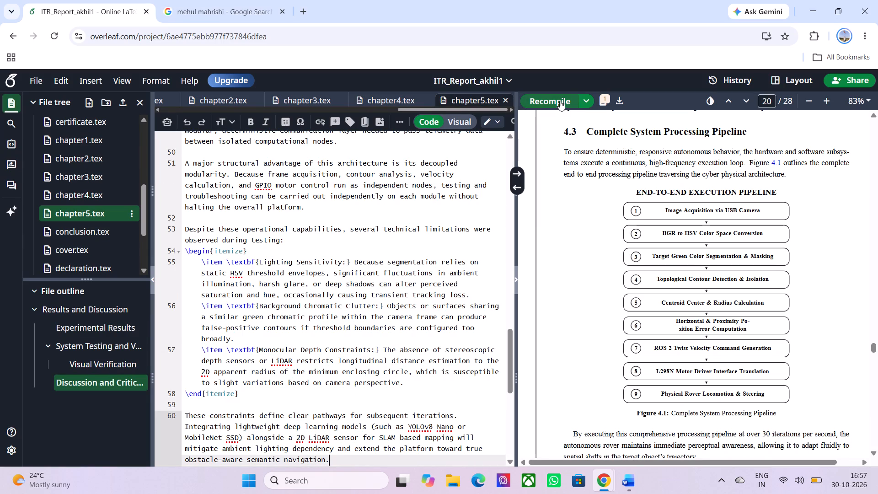
pyautogui.click(560, 101)
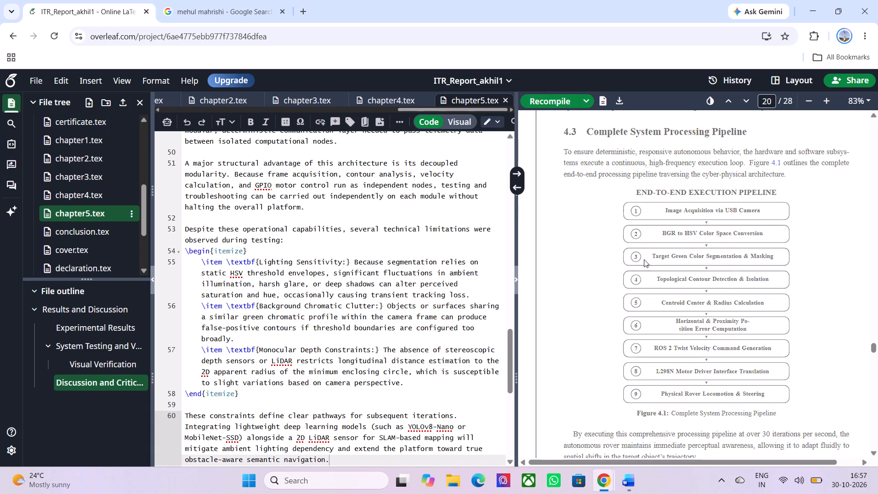
# Review Chapter 5, Results and Discussion, in the recompiled PDF, from Experimental Results through Discussion and Critical Analysis.
pyautogui.scroll(-6, 644, 259)
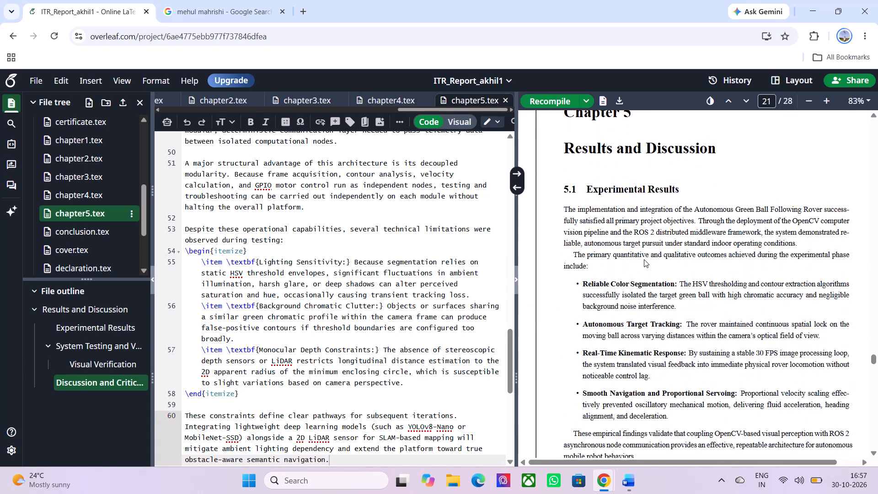
pyautogui.scroll(-1, 644, 259)
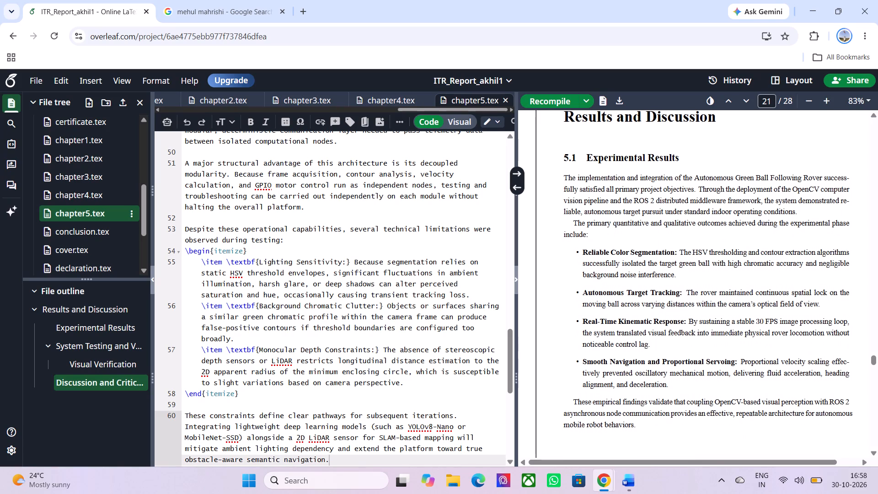
pyautogui.scroll(-2, 644, 259)
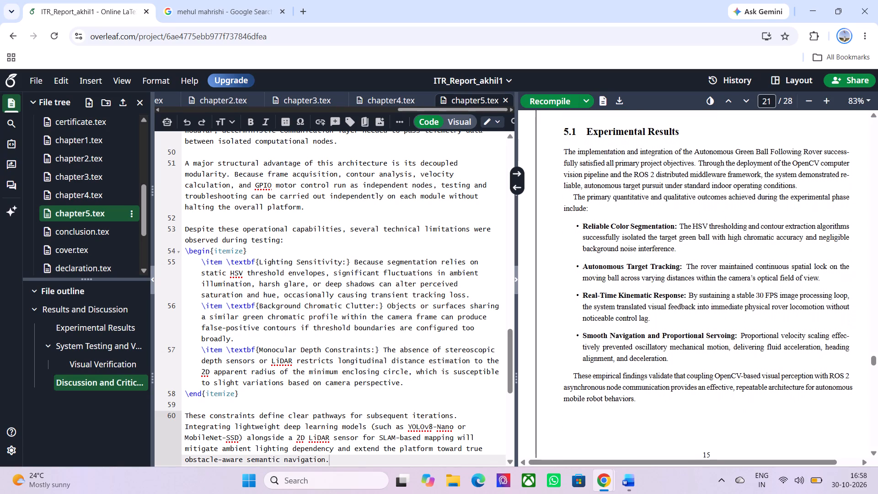
pyautogui.scroll(-1, 644, 259)
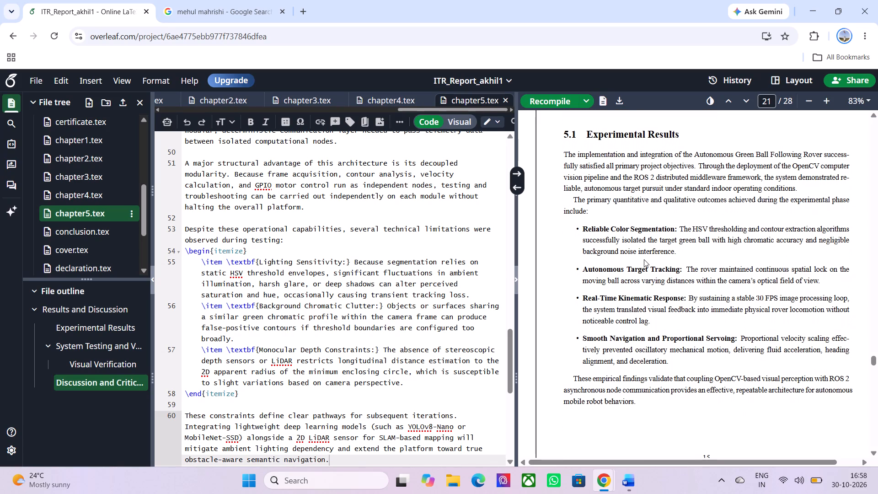
pyautogui.scroll(-5, 640, 257)
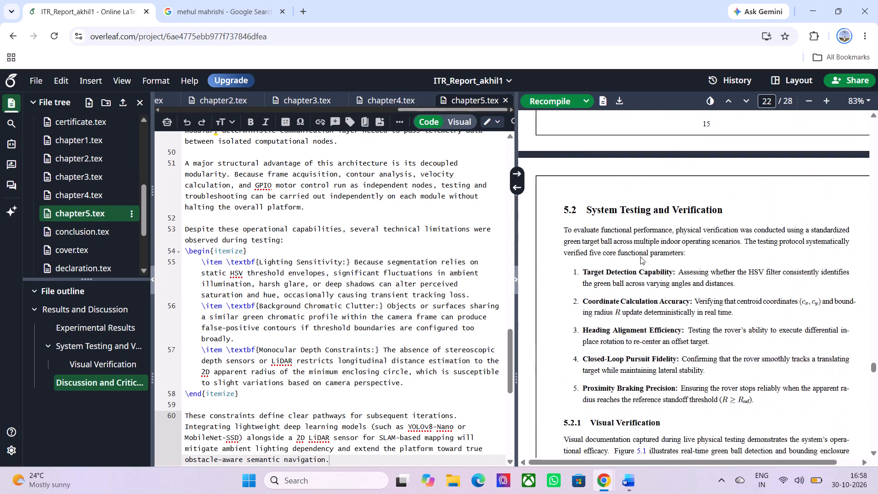
pyautogui.scroll(-3, 640, 257)
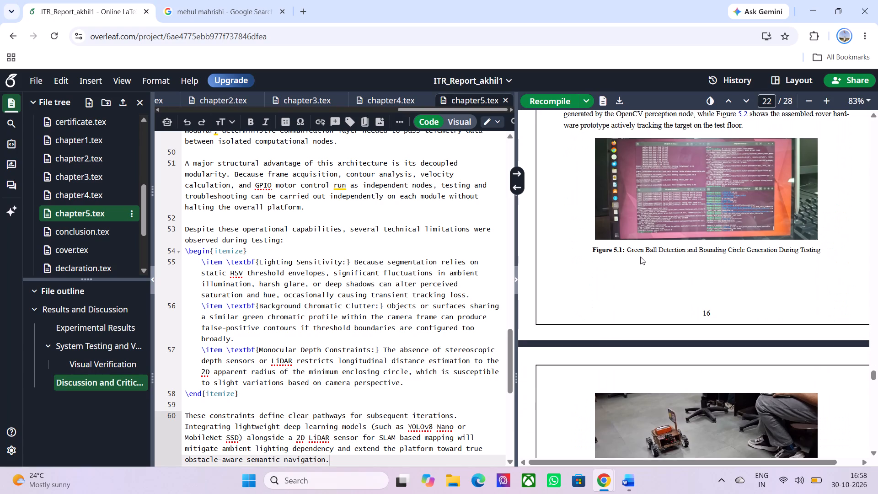
pyautogui.scroll(-2, 640, 257)
pyautogui.scroll(1, 640, 257)
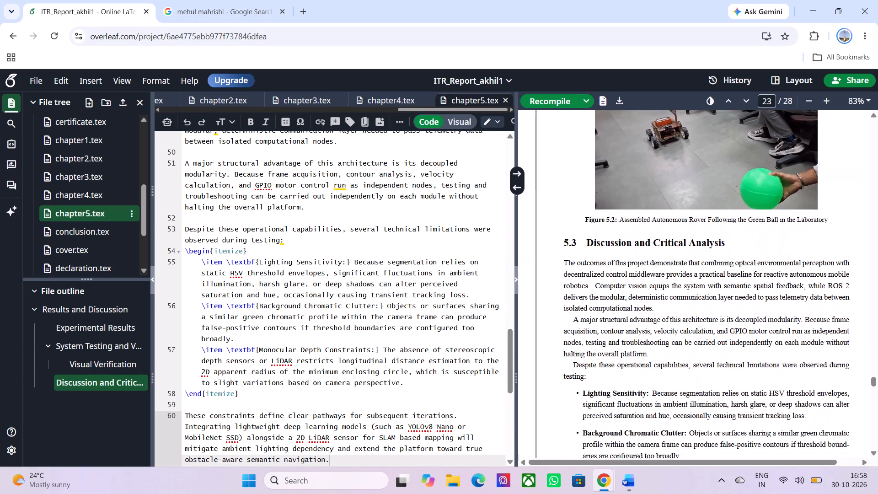
pyautogui.scroll(5, 640, 257)
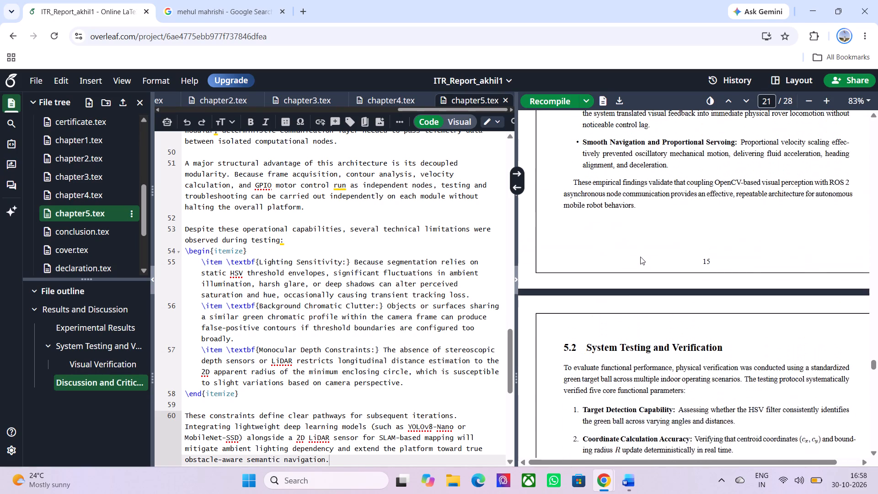
pyautogui.scroll(2, 640, 257)
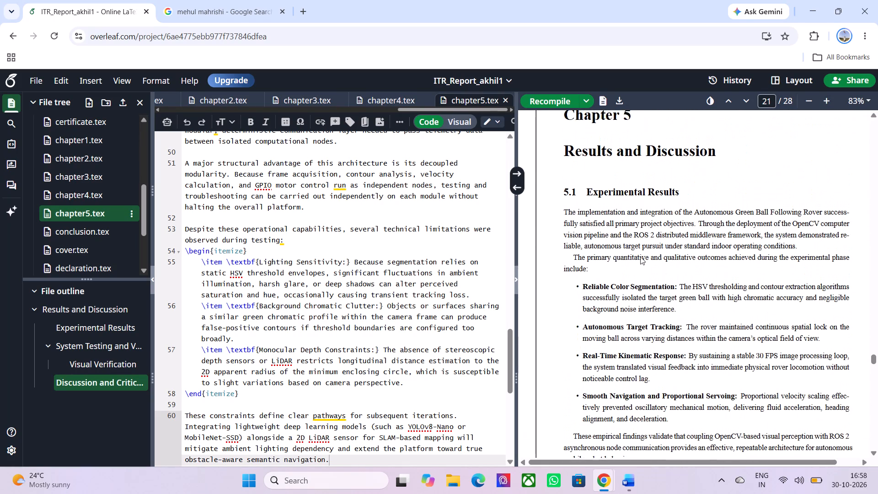
pyautogui.scroll(2, 640, 257)
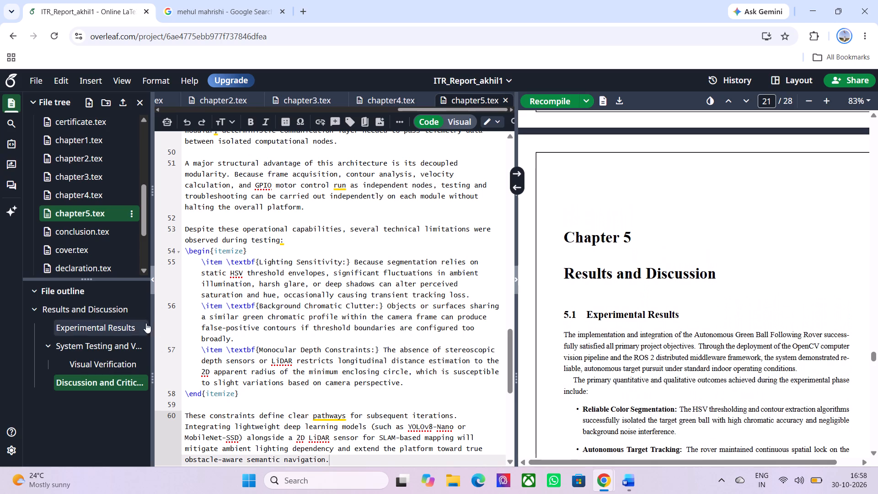
pyautogui.scroll(-3, 110, 251)
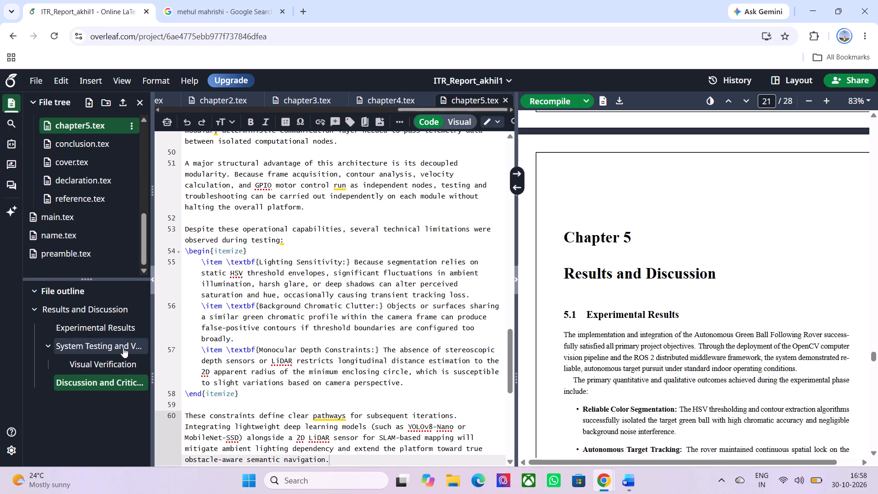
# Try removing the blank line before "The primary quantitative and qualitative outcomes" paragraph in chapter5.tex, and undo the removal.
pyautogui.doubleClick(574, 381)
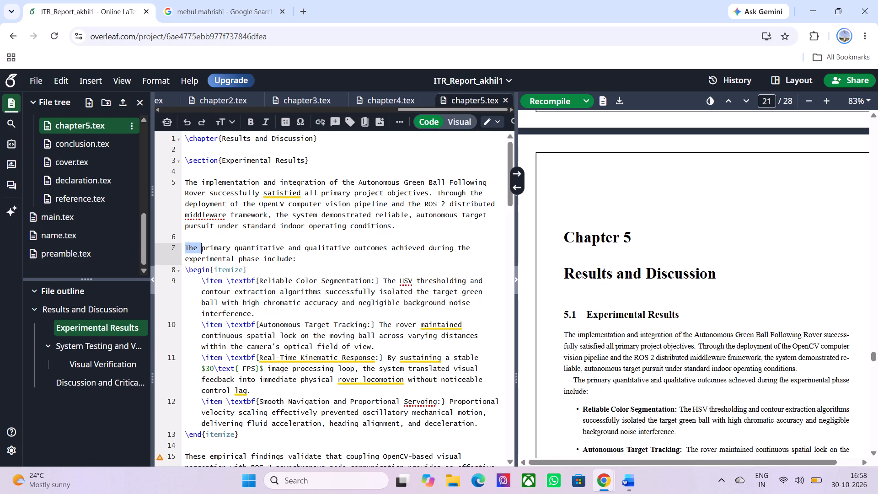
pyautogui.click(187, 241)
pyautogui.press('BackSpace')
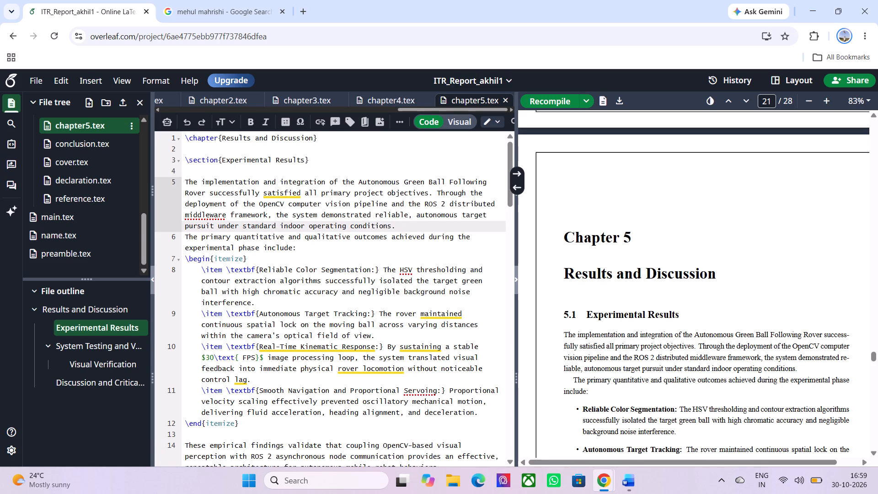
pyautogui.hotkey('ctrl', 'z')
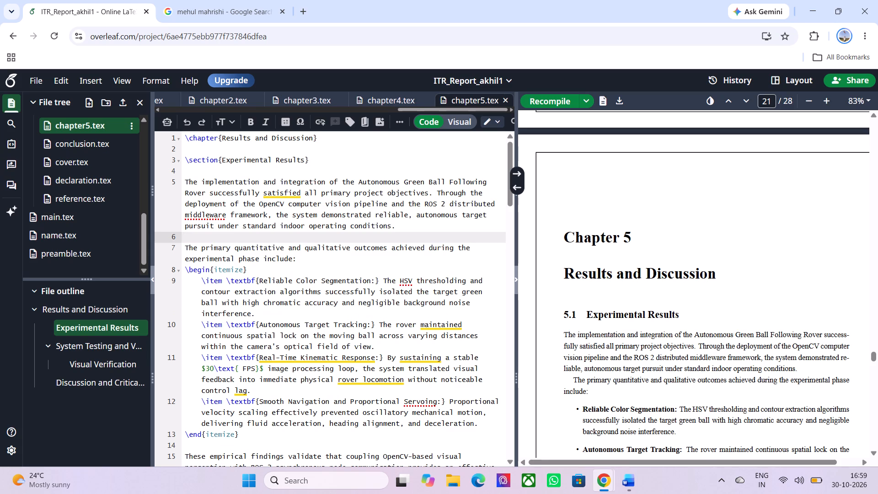
# Copy \par\vspace{1cm} from the other ITR report project and paste it on chapter5.tex's blank line before the "primary quantitative and qualitative outcomes" paragraph.
pyautogui.scroll(2, 459, 337)
pyautogui.hotkey('alt', 'Tab')
pyautogui.hotkey('alt', 'Tab')
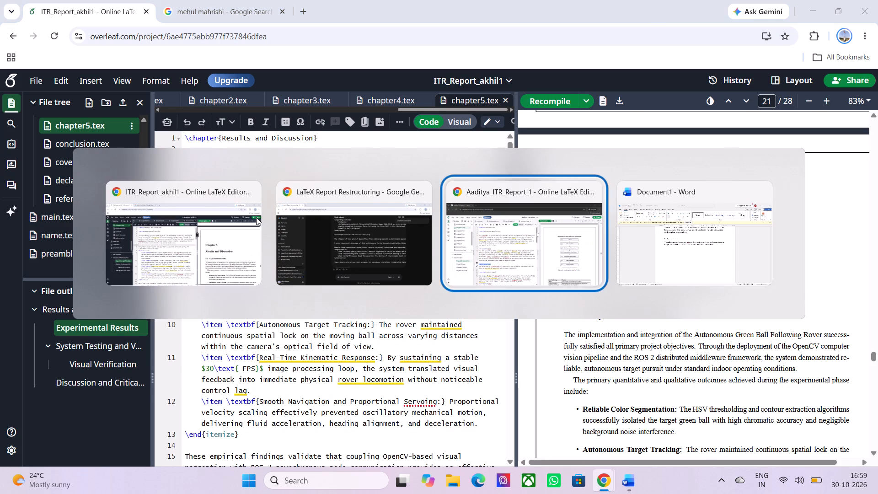
pyautogui.moveTo(252, 258); pyautogui.dragTo(185, 261)
pyautogui.hotkey('ctrl', 'c')
pyautogui.hotkey('alt', 'Tab')
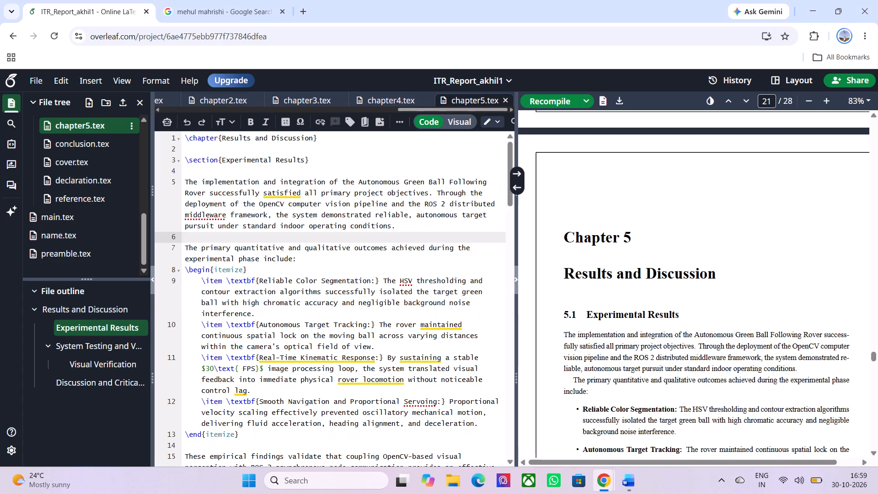
pyautogui.hotkey('ctrl', 'v')
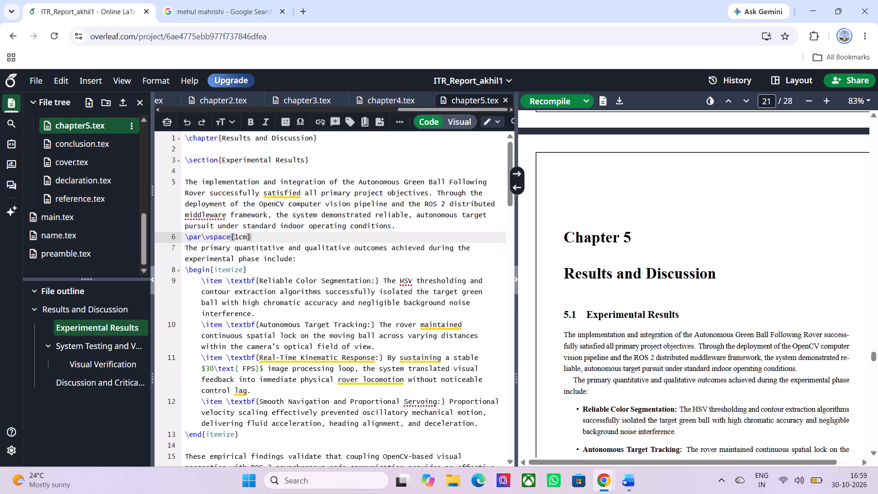
# Set the pasted \vspace value to .6cm, remove the stray line break inside the braces, and recompile.
pyautogui.click(239, 238)
pyautogui.press('BackSpace')
pyautogui.press('.')
pyautogui.press('6')
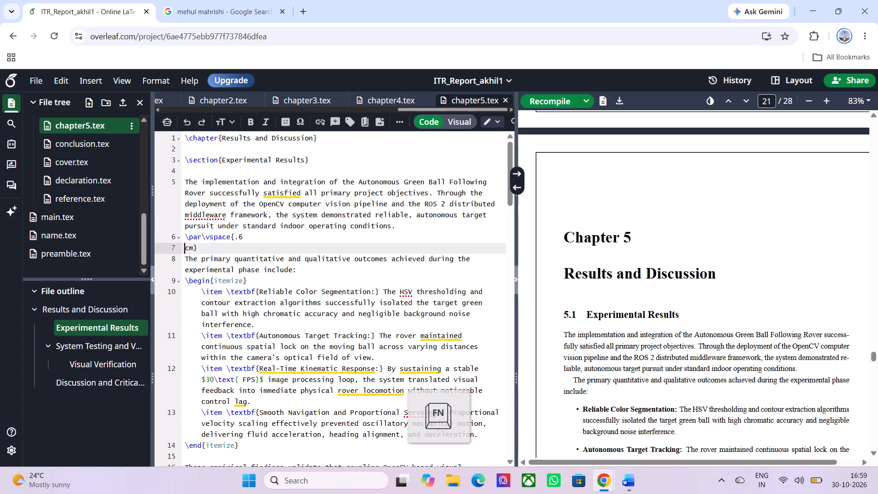
pyautogui.hotkey('ctrl', 'z')
pyautogui.hotkey('ctrl', 'Return')
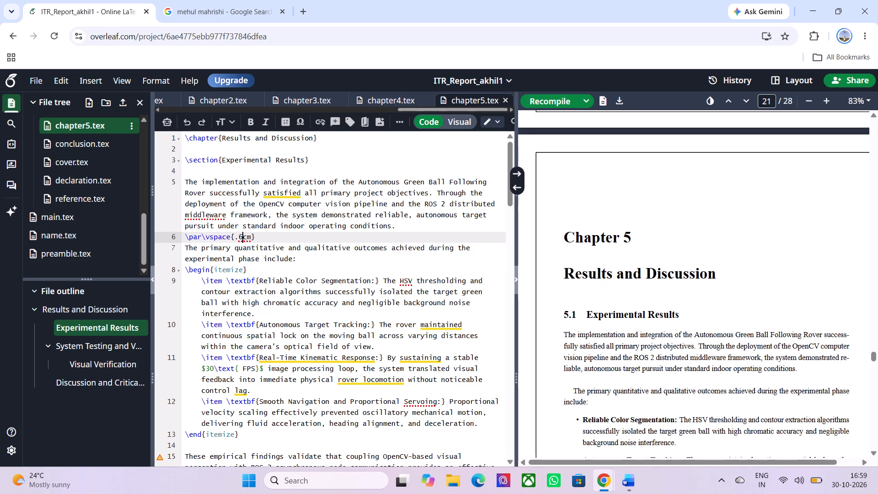
# Check the paragraph spacing and page layout of Chapter 5 in the recompiled PDF, through Section 5.3, Discussion and Critical Analysis.
pyautogui.scroll(-1, 614, 373)
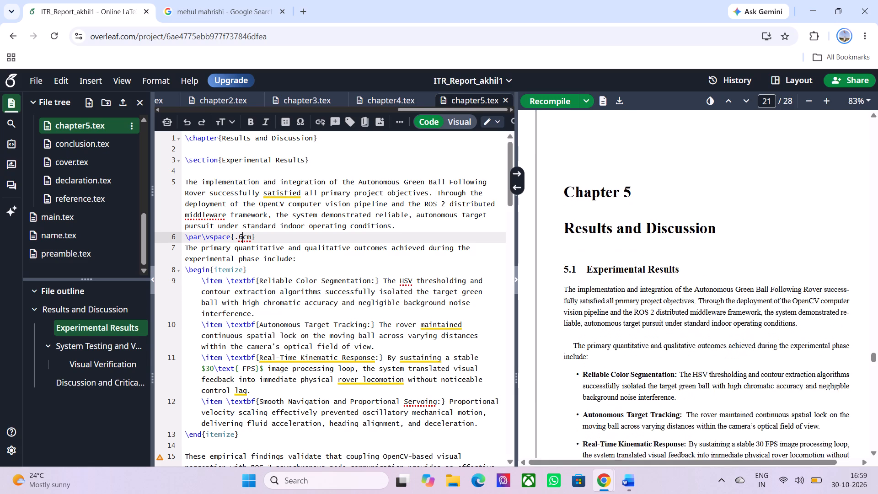
pyautogui.scroll(-3, 614, 373)
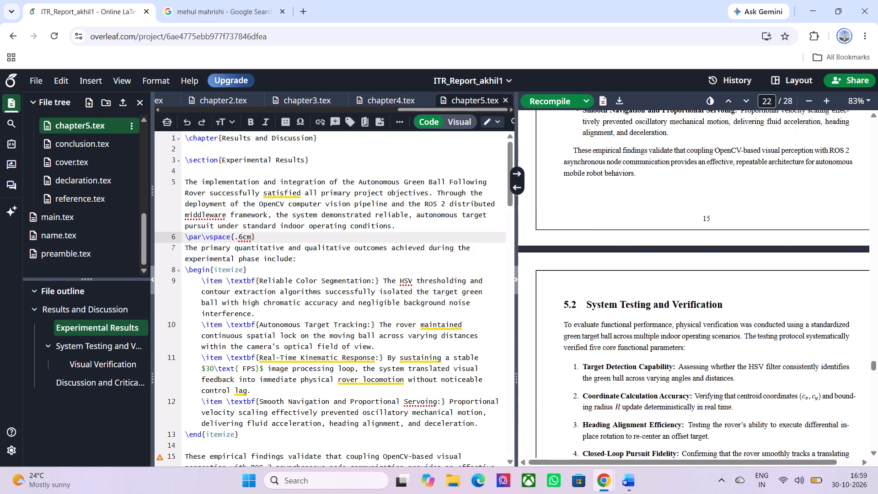
pyautogui.scroll(-2, 614, 373)
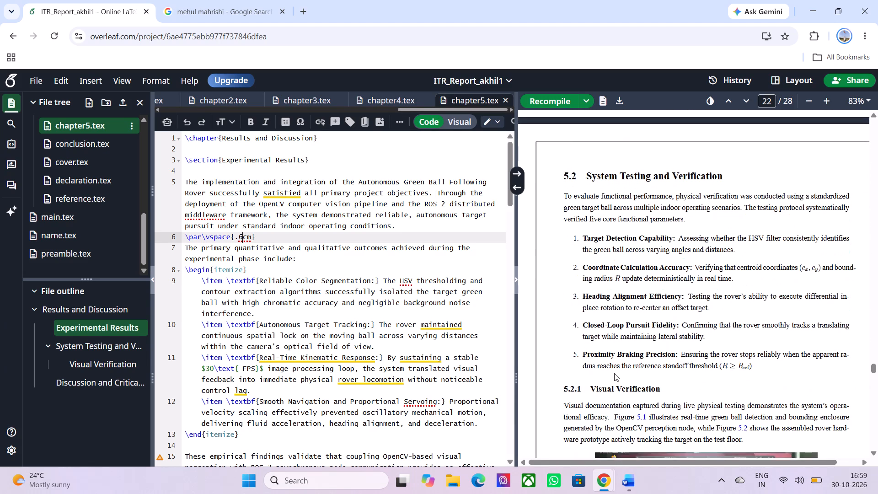
pyautogui.scroll(-2, 614, 373)
pyautogui.scroll(7, 614, 373)
pyautogui.hscroll(1, 614, 373)
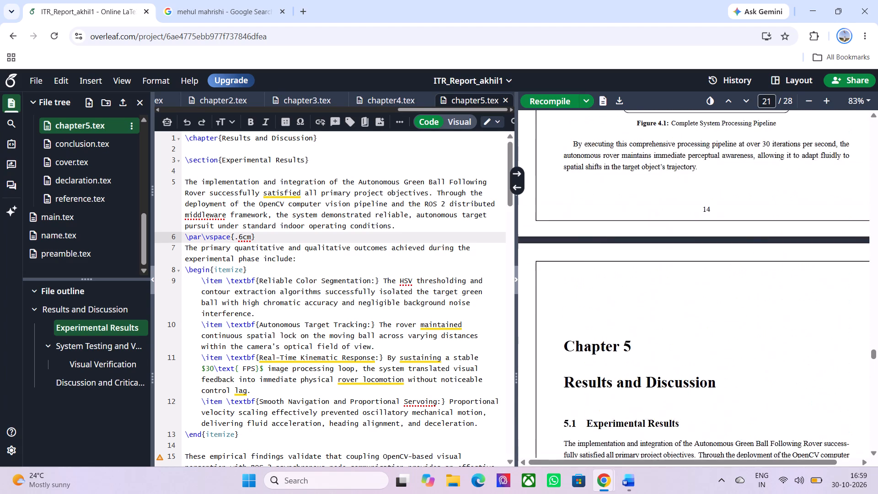
pyautogui.hscroll(1, 614, 373)
pyautogui.scroll(-2, 614, 373)
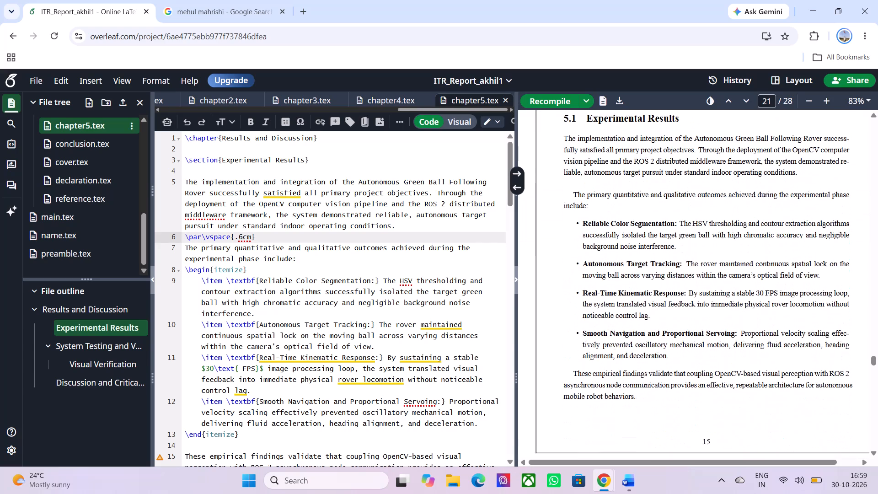
pyautogui.scroll(-4, 614, 373)
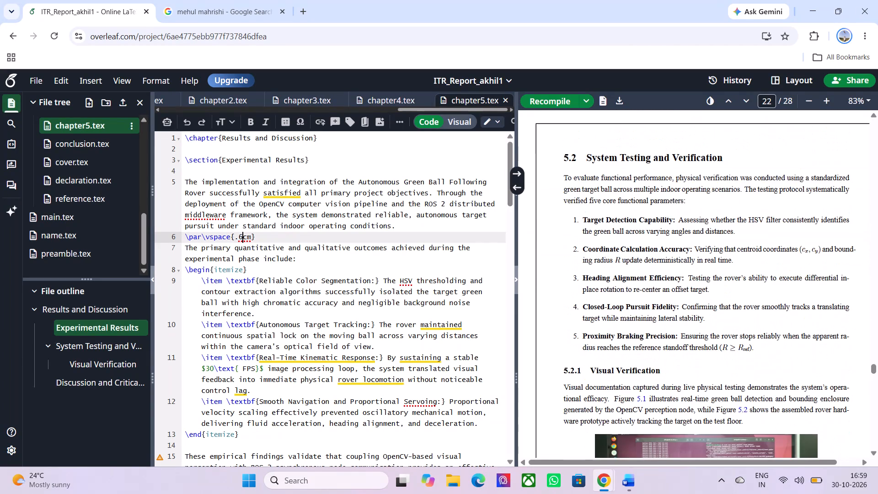
pyautogui.scroll(-11, 614, 373)
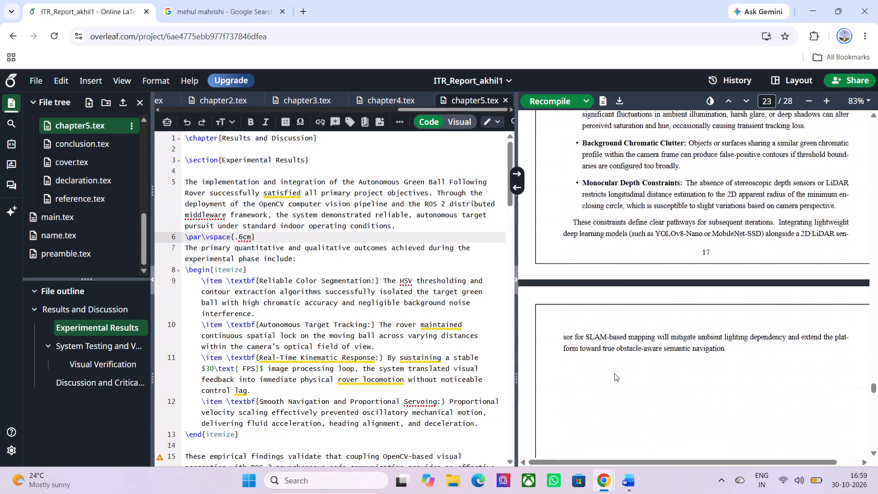
pyautogui.scroll(-1, 614, 373)
pyautogui.scroll(3, 614, 373)
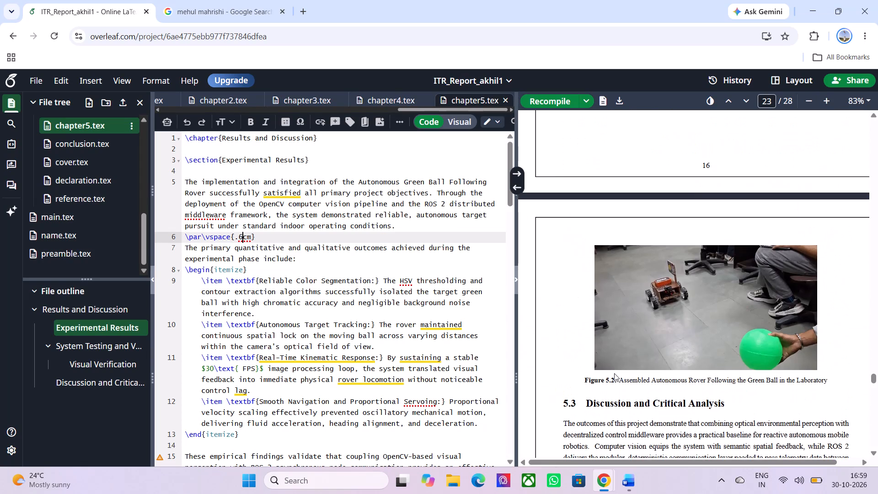
pyautogui.scroll(-2, 614, 373)
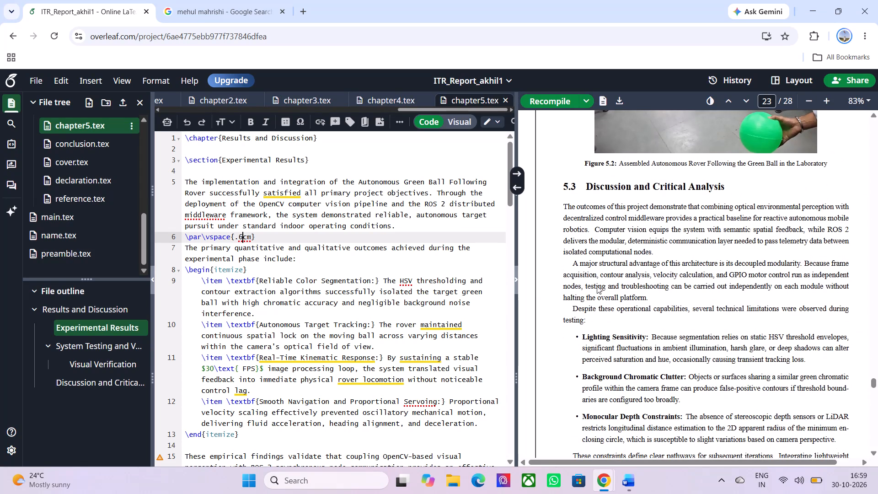
# Insert \par\vspace{1cm} on the blank line before the "A major structural advantage" paragraph in Discussion and Critical Analysis, and recompile.
pyautogui.doubleClick(575, 265)
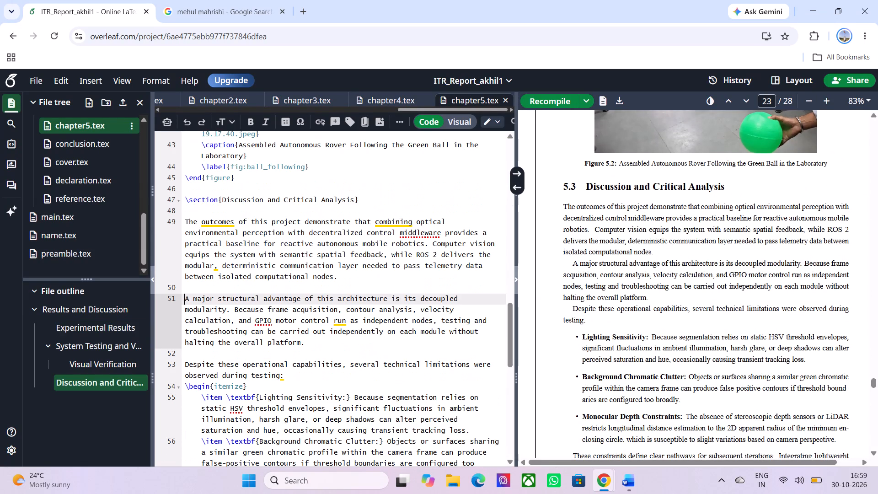
pyautogui.click(192, 287)
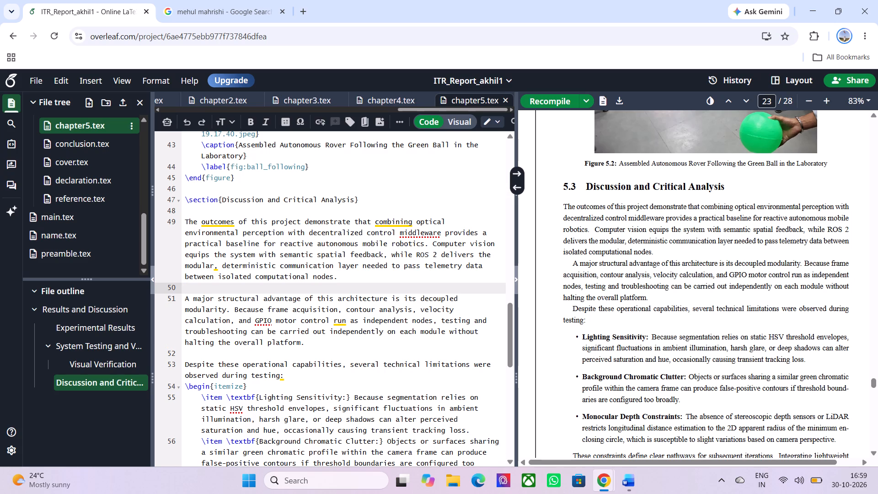
pyautogui.hotkey('ctrl', 'v')
pyautogui.hotkey('ctrl', 'Return')
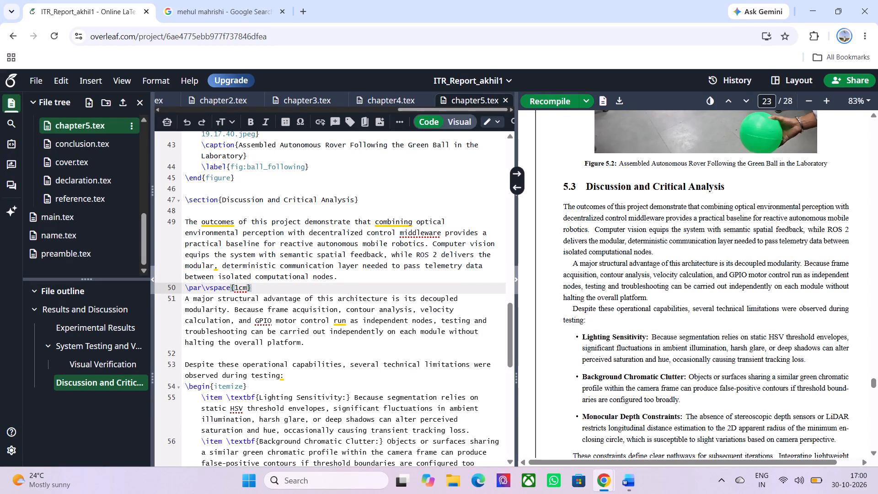
# Set the \vspace value before the "A major structural advantage" paragraph in Discussion and Critical Analysis to .6cm.
pyautogui.click(239, 287)
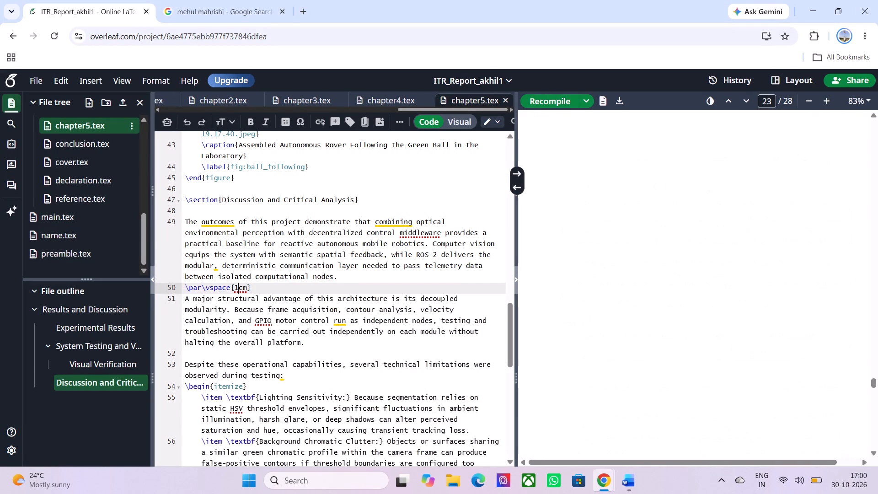
pyautogui.press('BackSpace')
pyautogui.press('.')
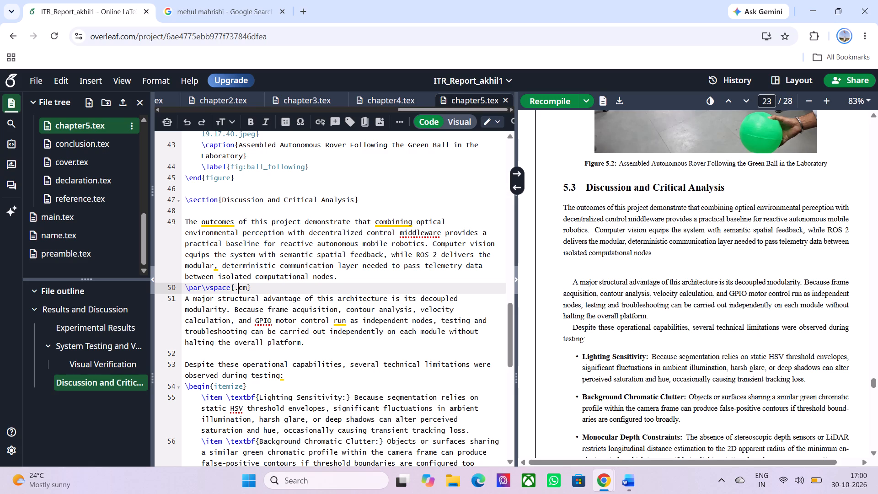
pyautogui.press('6')
# Copy \par\vspace{.6cm} onto the blank line before the "Despite these operational capabilities" paragraph and recompile.
pyautogui.moveTo(266, 287); pyautogui.dragTo(175, 286)
pyautogui.hotkey('ctrl', 'c')
pyautogui.click(234, 350)
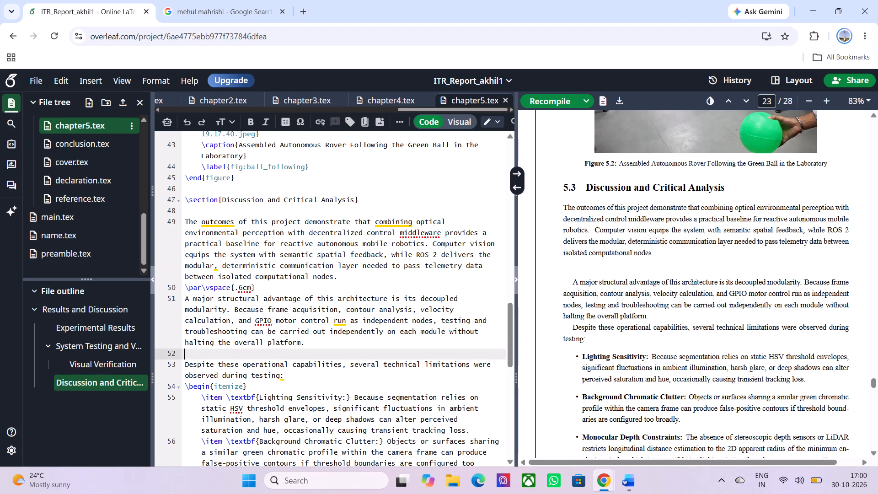
pyautogui.hotkey('ctrl', 'v')
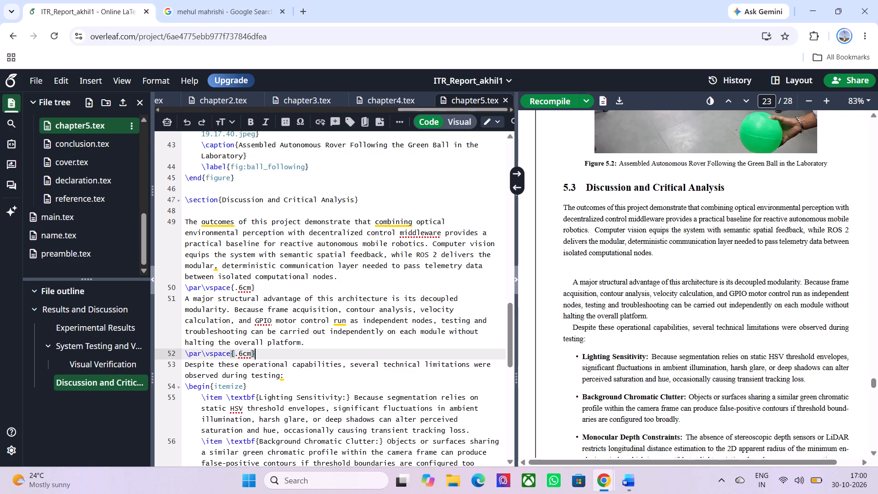
pyautogui.hotkey('ctrl', 'Return')
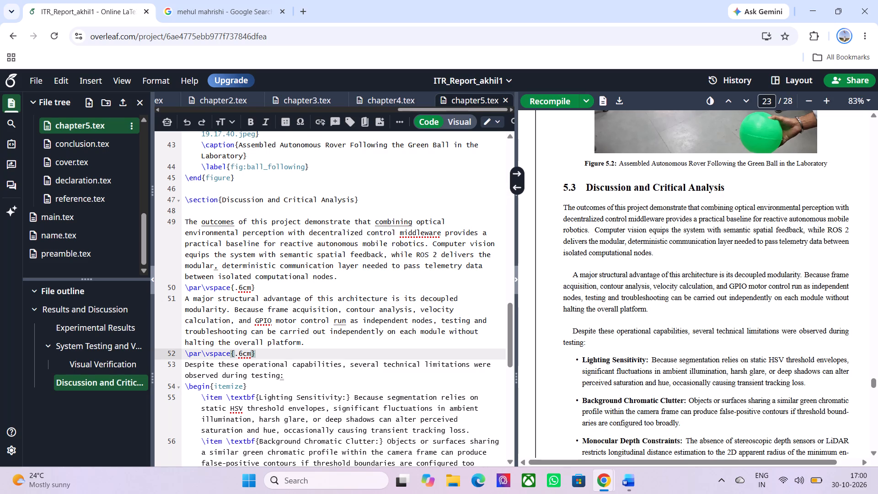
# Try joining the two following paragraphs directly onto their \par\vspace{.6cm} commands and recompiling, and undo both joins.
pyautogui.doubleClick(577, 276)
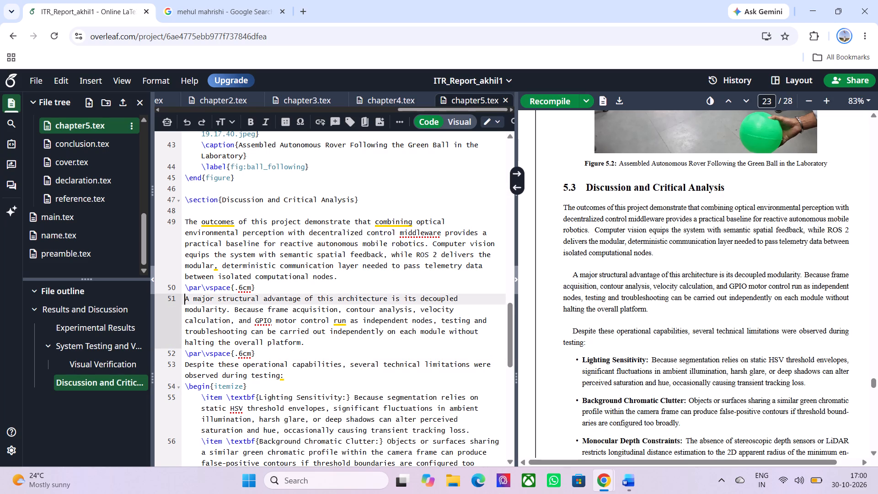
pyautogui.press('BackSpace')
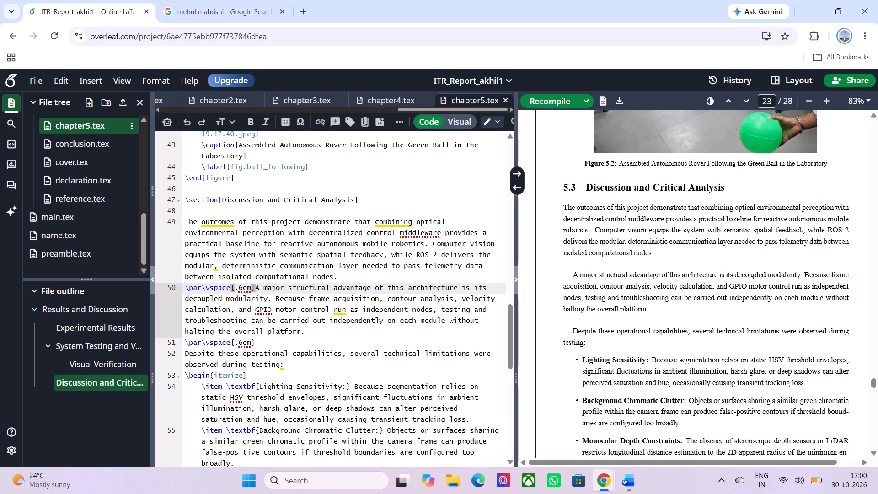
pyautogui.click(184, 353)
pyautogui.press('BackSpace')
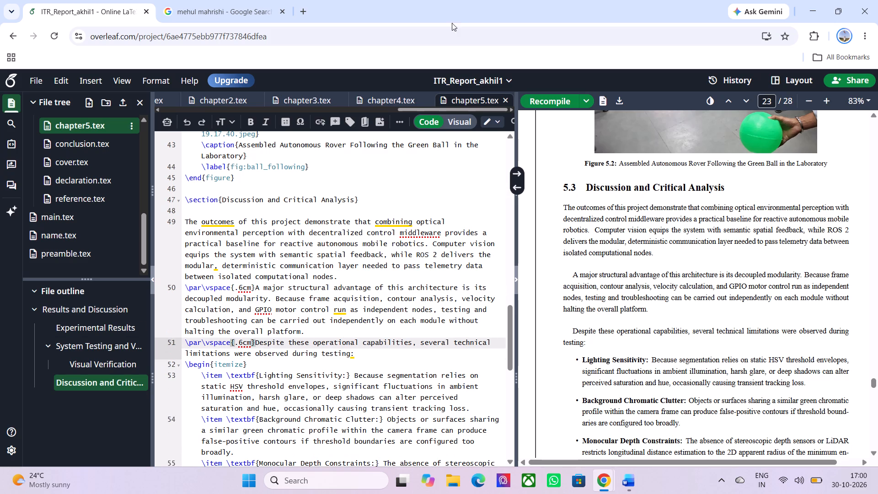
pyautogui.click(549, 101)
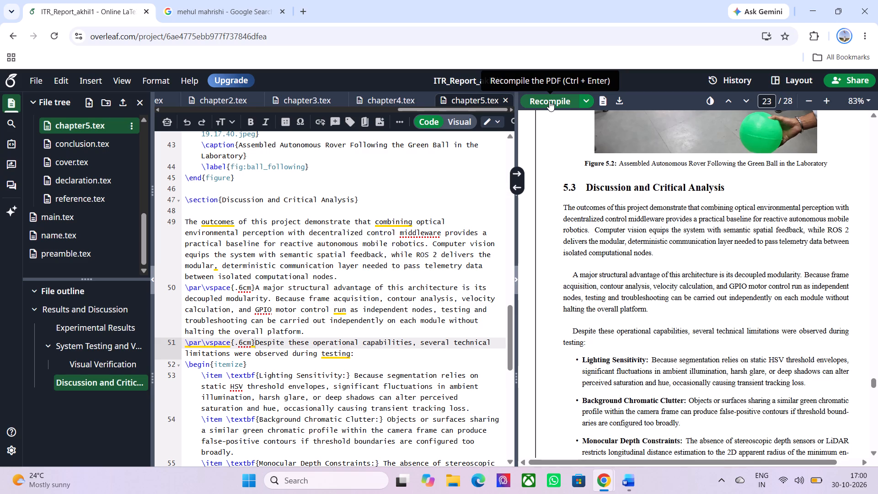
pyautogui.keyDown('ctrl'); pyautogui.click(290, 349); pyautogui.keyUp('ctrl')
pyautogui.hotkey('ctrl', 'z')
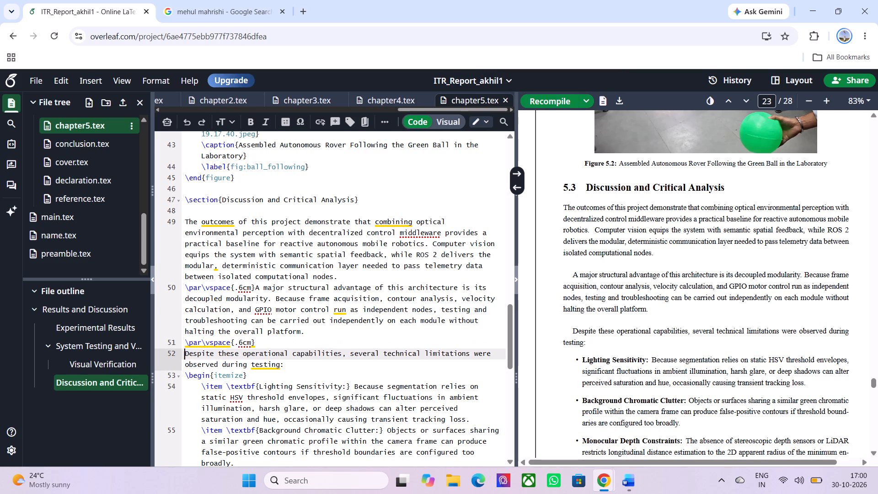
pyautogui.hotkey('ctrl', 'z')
# Review the compiled report's pages from Chapter 2 through Chapter 6, Conclusion and Future Scope, checking spacing and citations.
pyautogui.scroll(8, 290, 349)
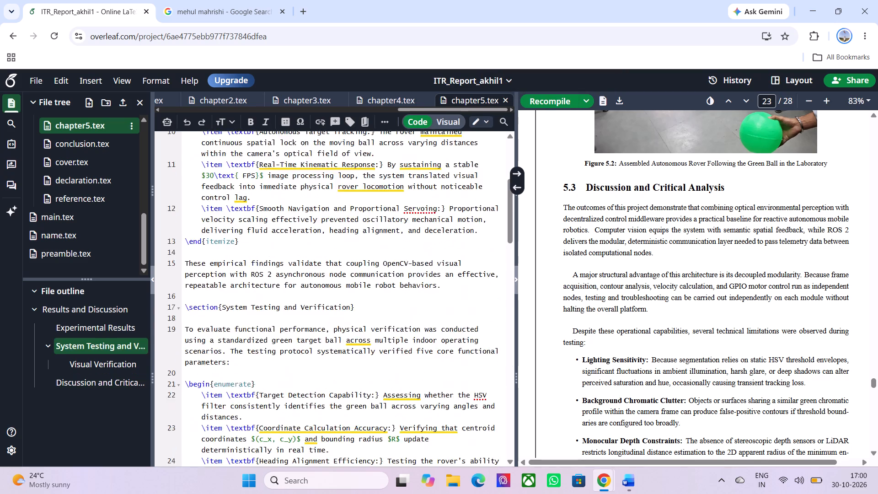
pyautogui.scroll(20, 674, 276)
pyautogui.scroll(11, 674, 276)
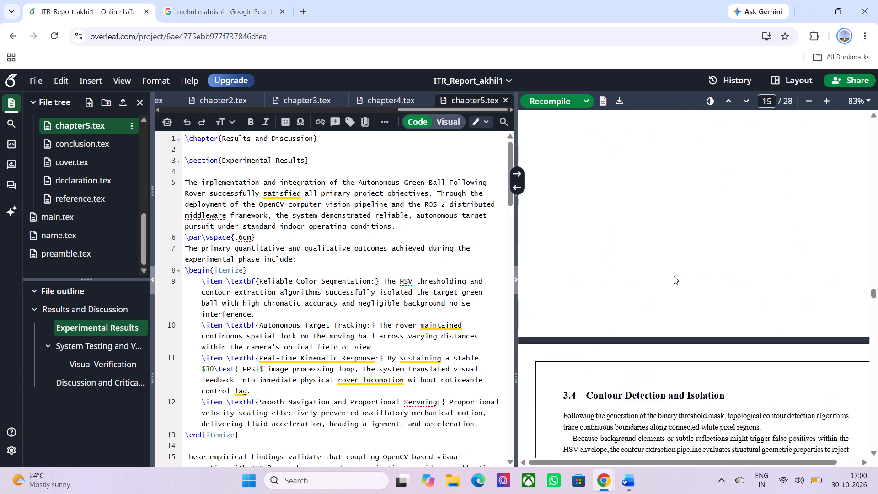
pyautogui.scroll(11, 674, 276)
pyautogui.scroll(-14, 674, 276)
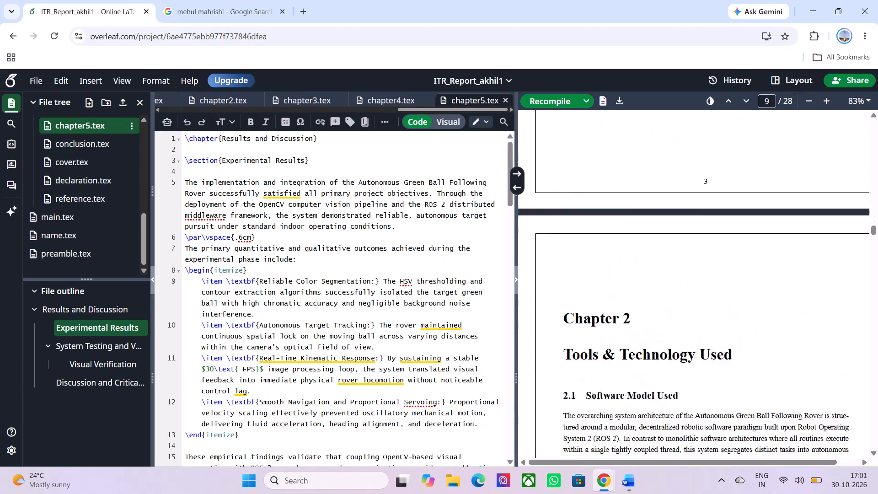
pyautogui.scroll(-17, 674, 276)
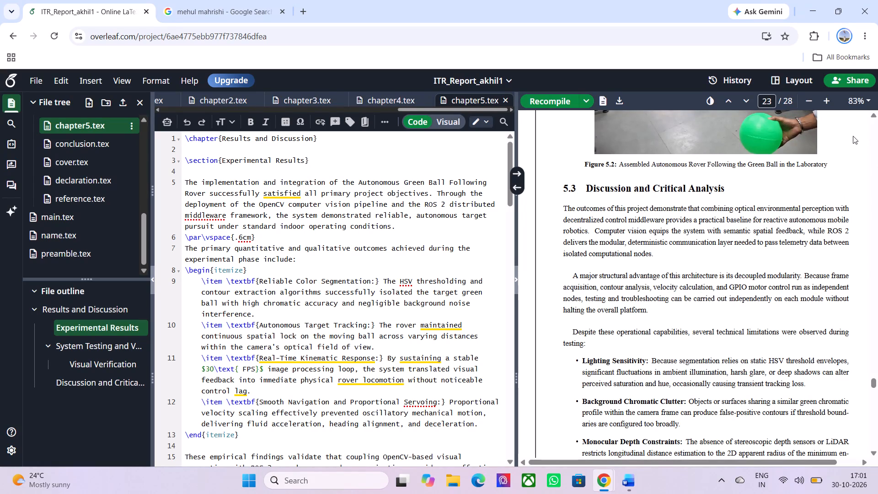
pyautogui.scroll(-10, 705, 256)
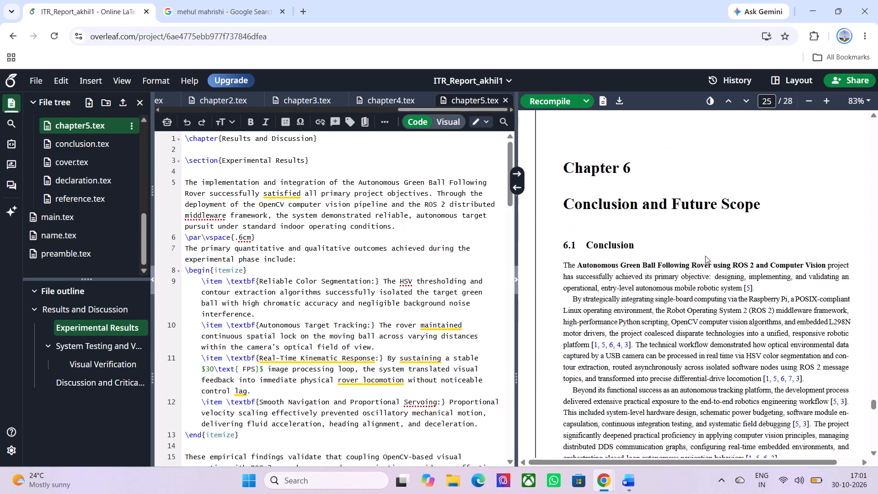
pyautogui.scroll(-2, 705, 256)
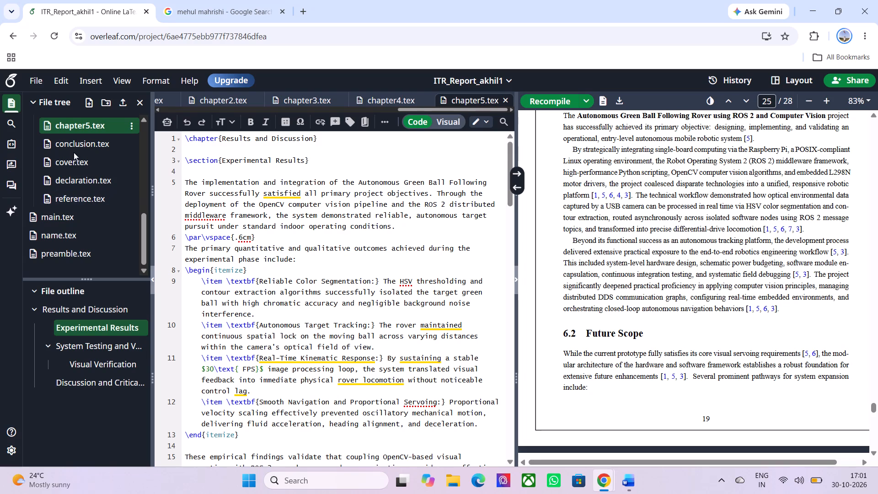
pyautogui.scroll(1, 75, 162)
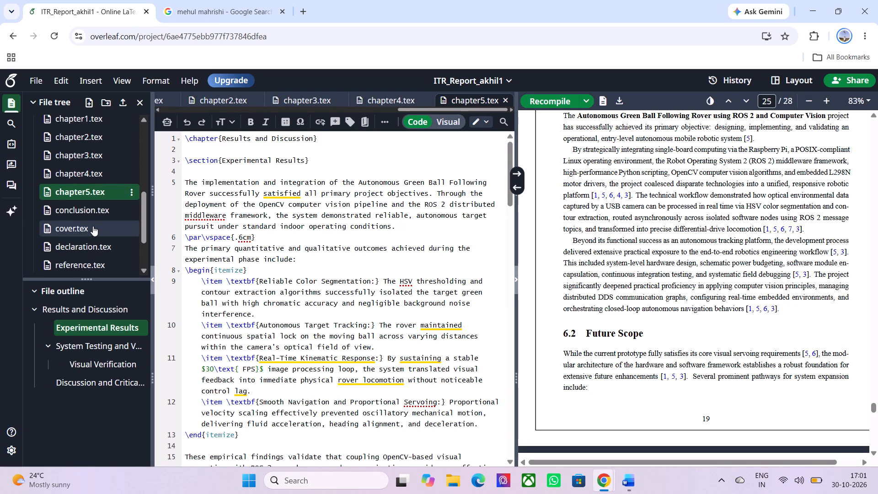
pyautogui.click(91, 208)
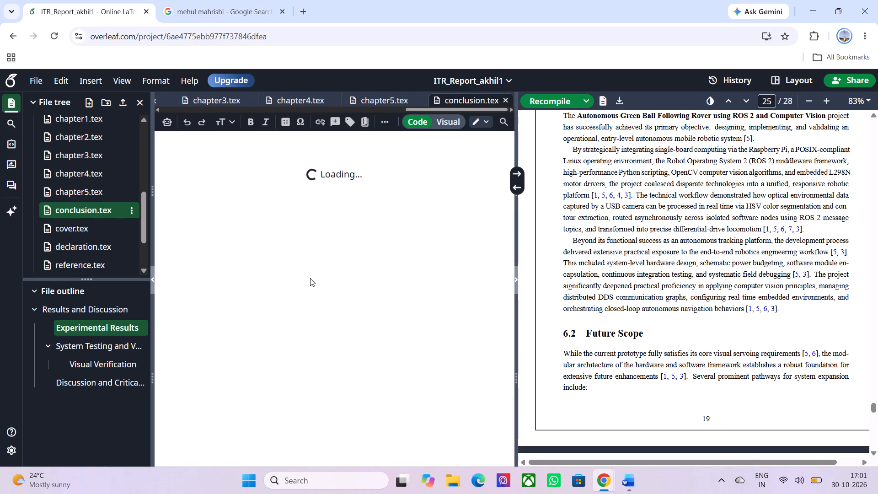
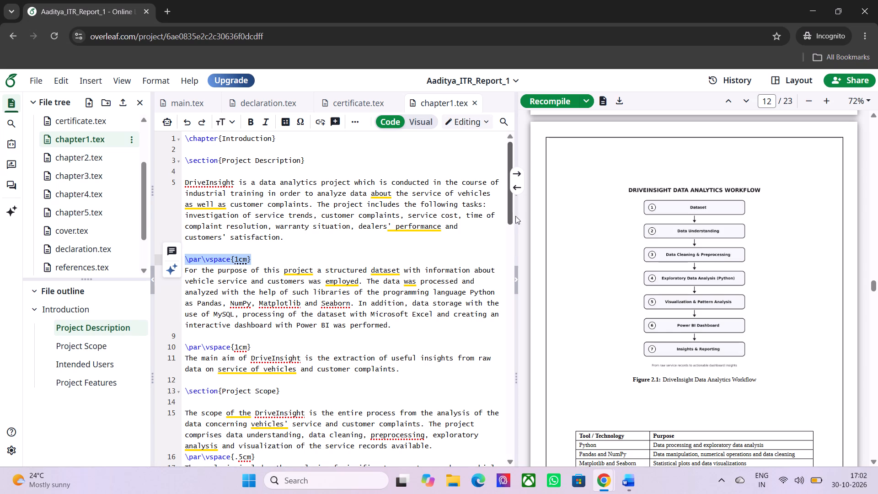
pyautogui.scroll(-17, 742, 342)
pyautogui.scroll(-15, 742, 342)
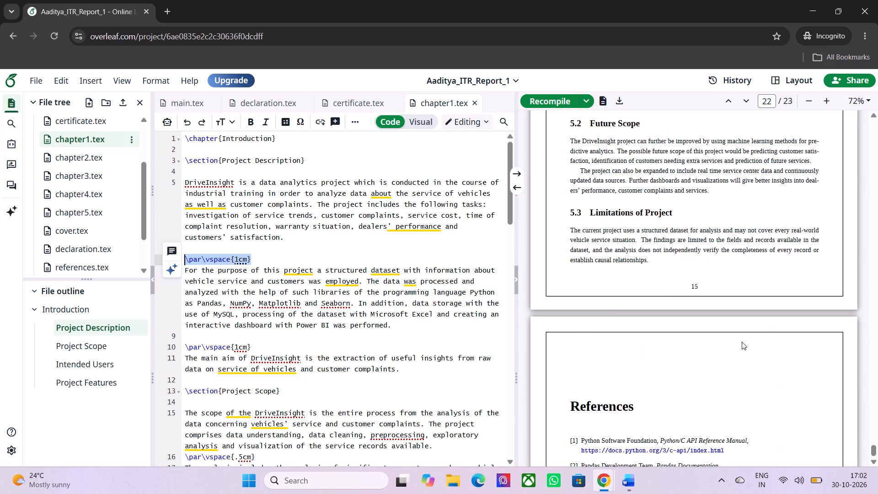
pyautogui.scroll(5, 742, 342)
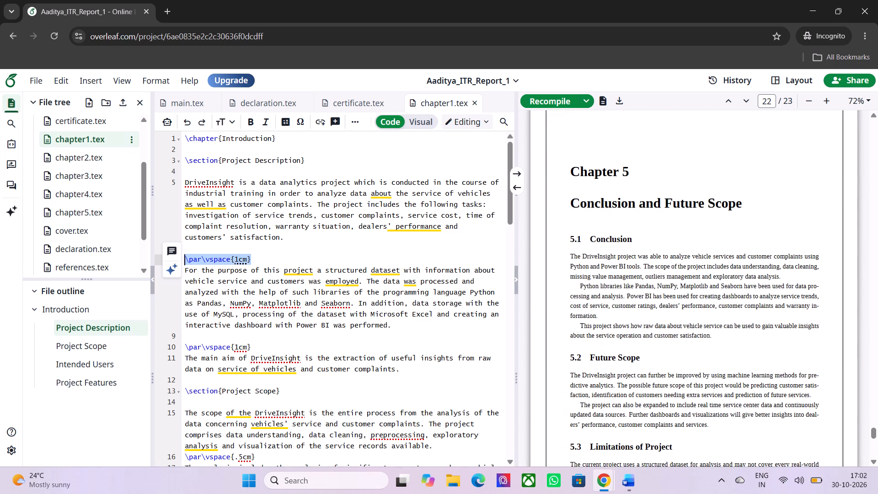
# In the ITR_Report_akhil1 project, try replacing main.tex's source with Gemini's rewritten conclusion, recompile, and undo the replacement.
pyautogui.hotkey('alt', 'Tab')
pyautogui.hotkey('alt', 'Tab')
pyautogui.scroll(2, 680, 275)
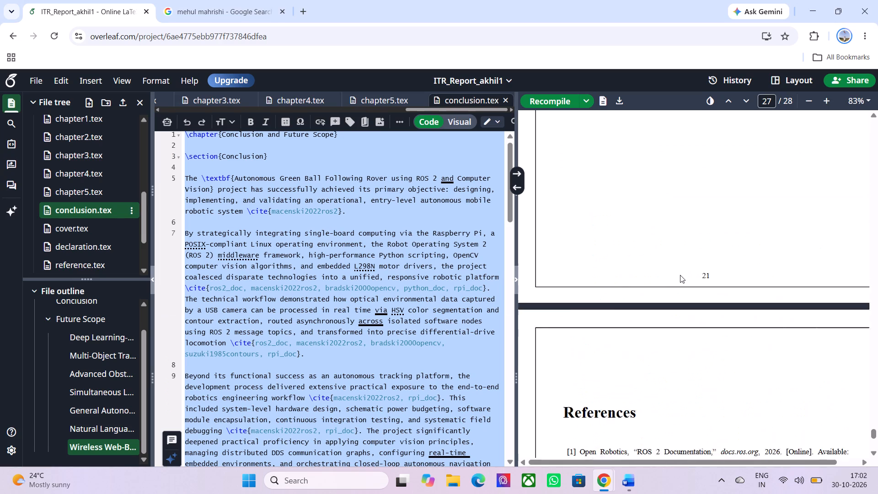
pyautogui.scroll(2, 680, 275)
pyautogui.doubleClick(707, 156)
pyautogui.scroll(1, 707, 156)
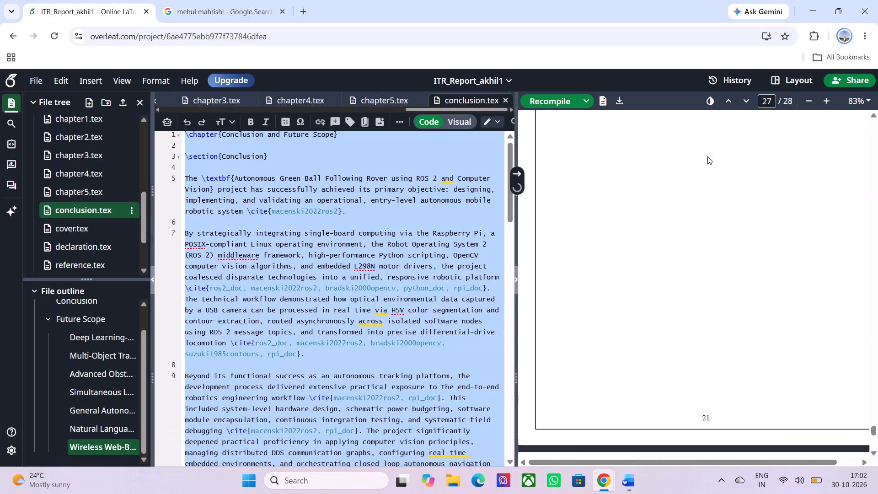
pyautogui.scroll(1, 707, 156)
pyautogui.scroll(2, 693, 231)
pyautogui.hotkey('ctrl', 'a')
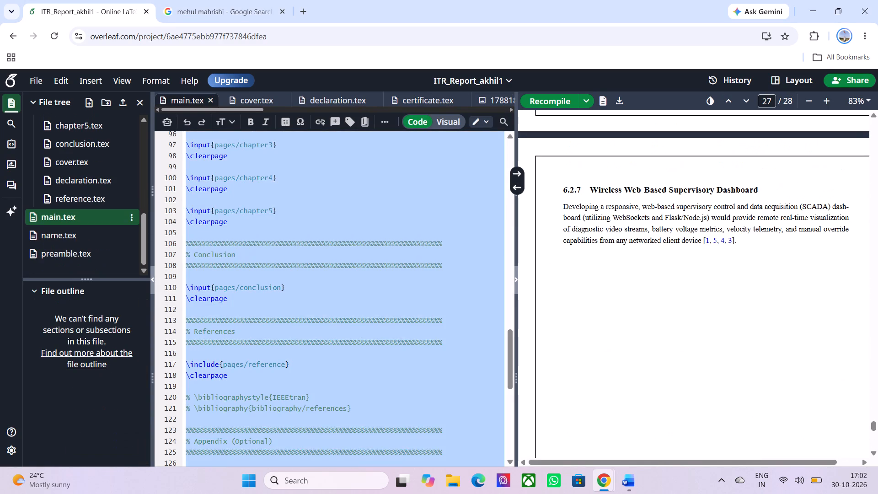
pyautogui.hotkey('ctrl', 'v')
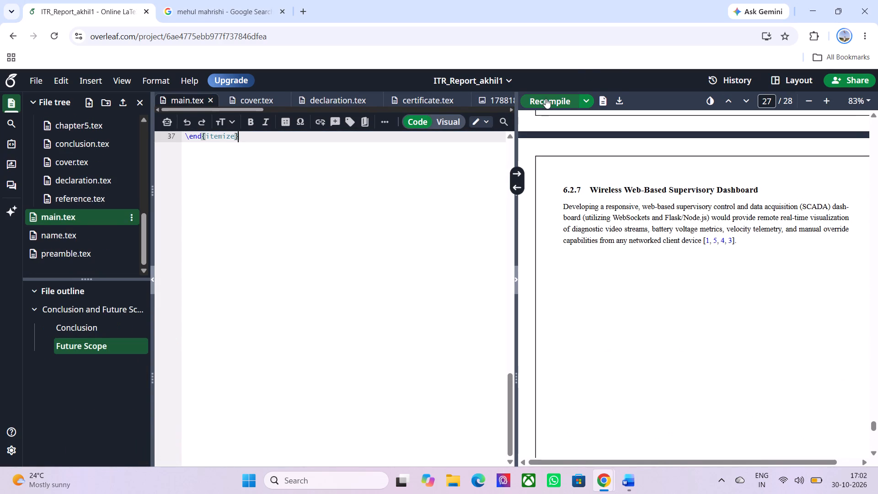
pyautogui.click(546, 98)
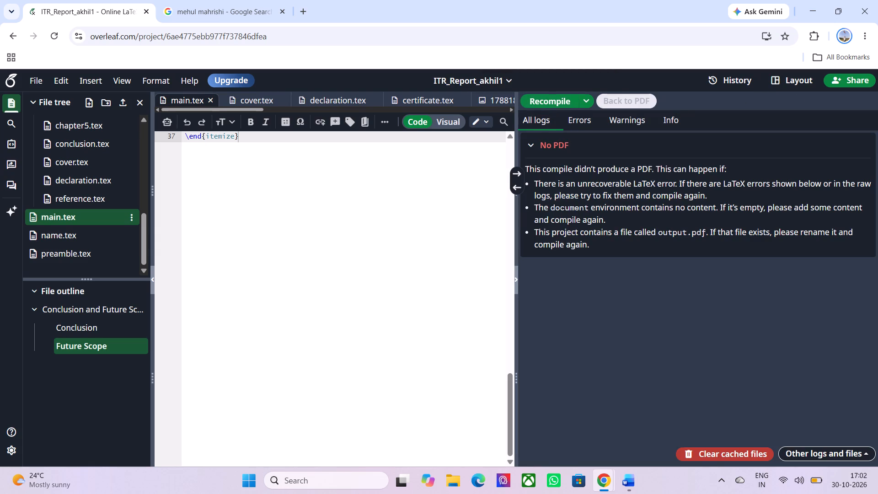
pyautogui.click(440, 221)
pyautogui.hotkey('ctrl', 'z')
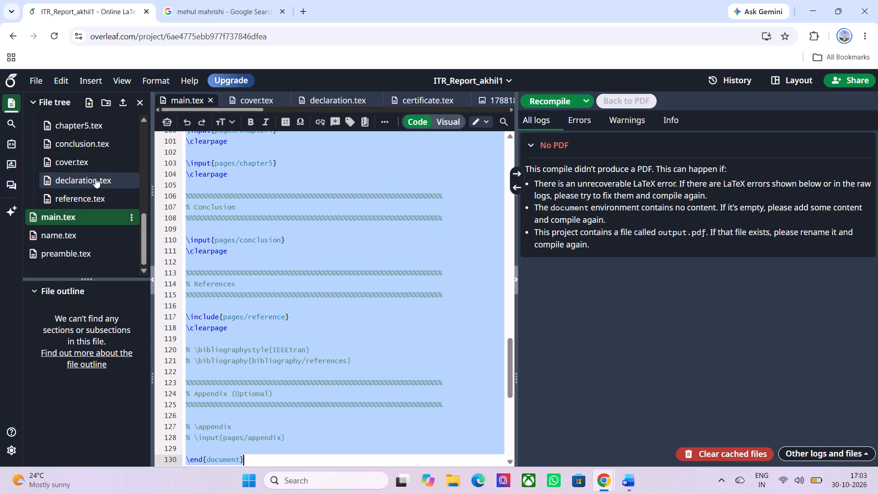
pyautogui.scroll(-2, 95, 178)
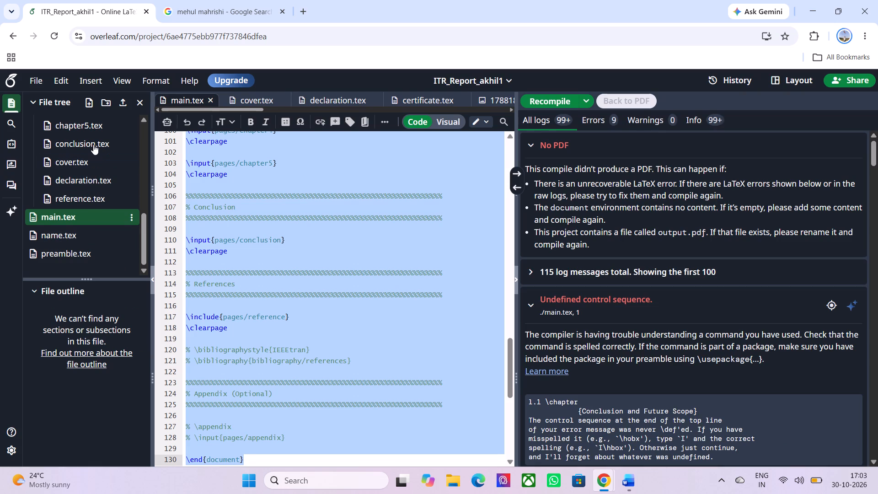
# Open conclusion.tex, replace its entire source with Gemini's rewritten conclusion chapter, and recompile the report.
pyautogui.click(93, 145)
pyautogui.click(296, 235)
pyautogui.hotkey('ctrl', 'a')
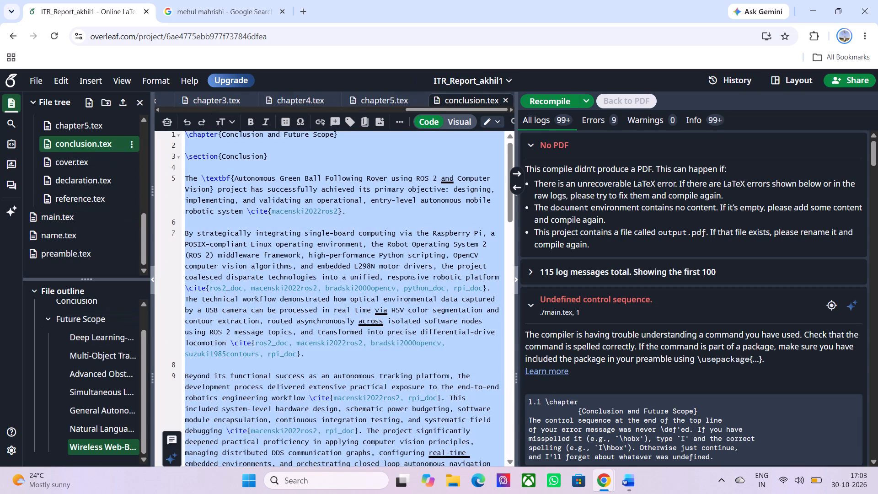
pyautogui.hotkey('ctrl', 'v')
pyautogui.click(556, 102)
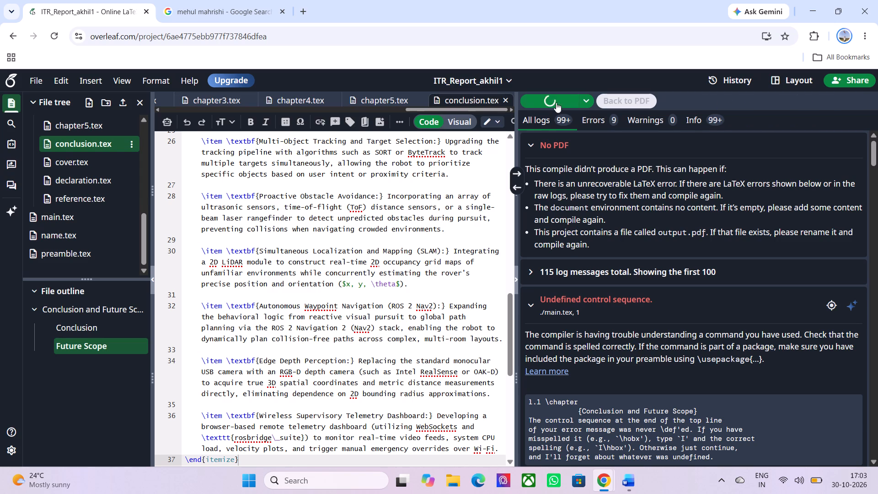
# Review the compiled Chapter 6 pages, checking the rewritten Conclusion and Future Scope sections.
pyautogui.scroll(2, 702, 224)
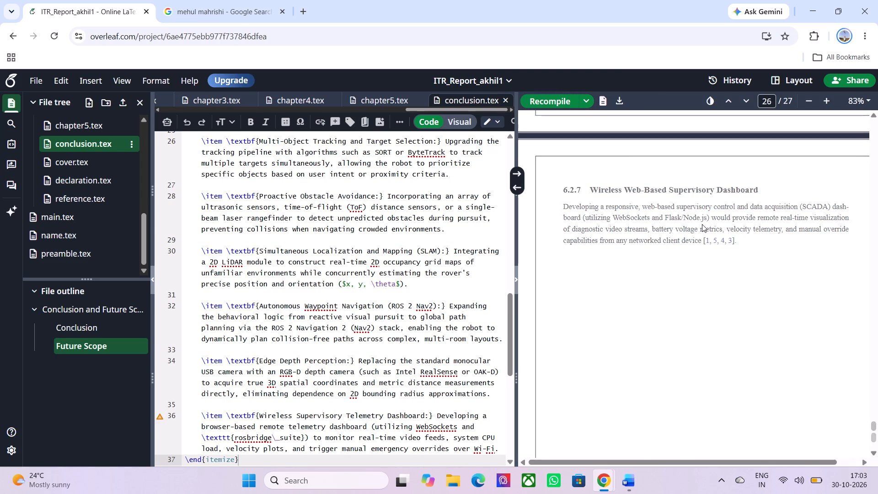
pyautogui.scroll(7, 702, 224)
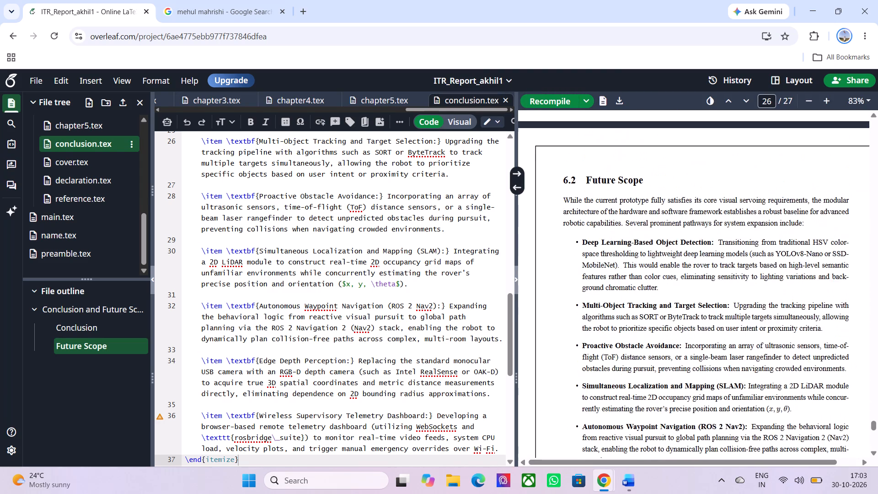
pyautogui.scroll(8, 702, 224)
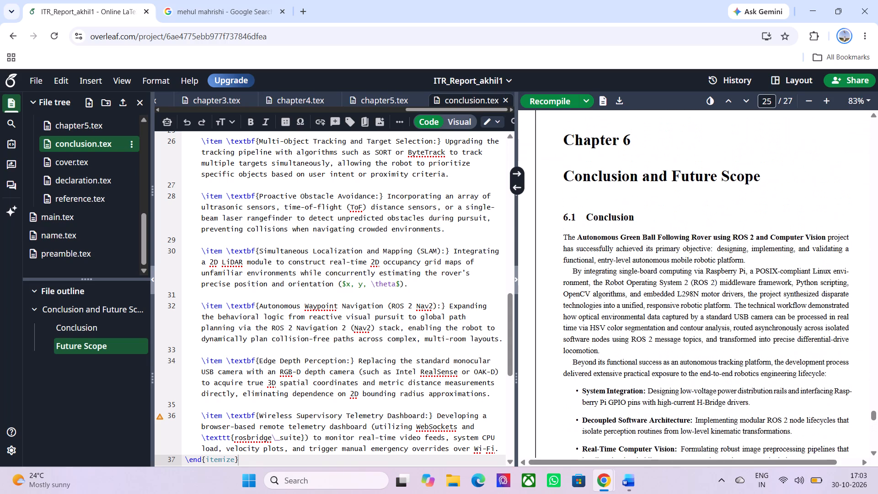
pyautogui.scroll(-2, 702, 224)
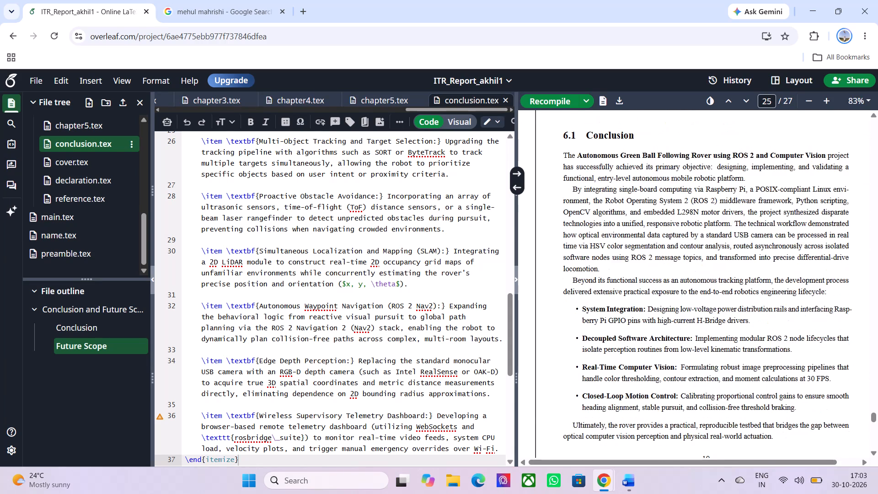
pyautogui.scroll(-7, 702, 224)
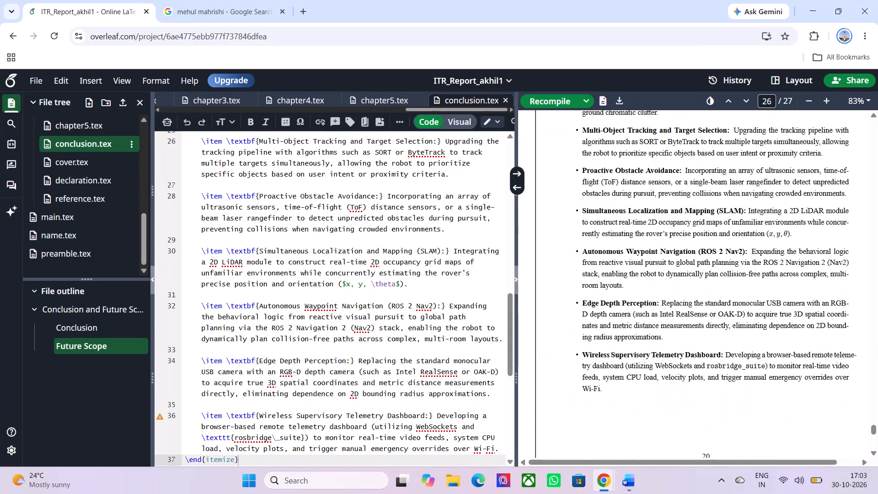
pyautogui.scroll(3, 702, 224)
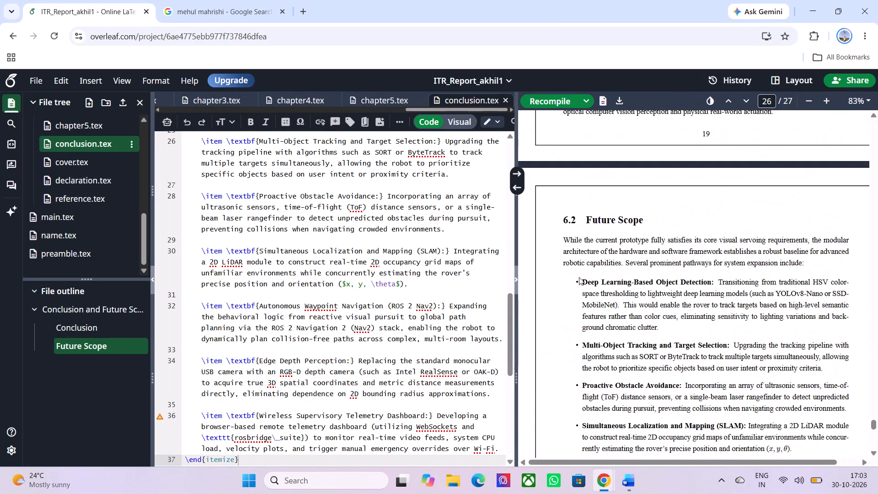
pyautogui.moveTo(562, 219); pyautogui.dragTo(636, 328)
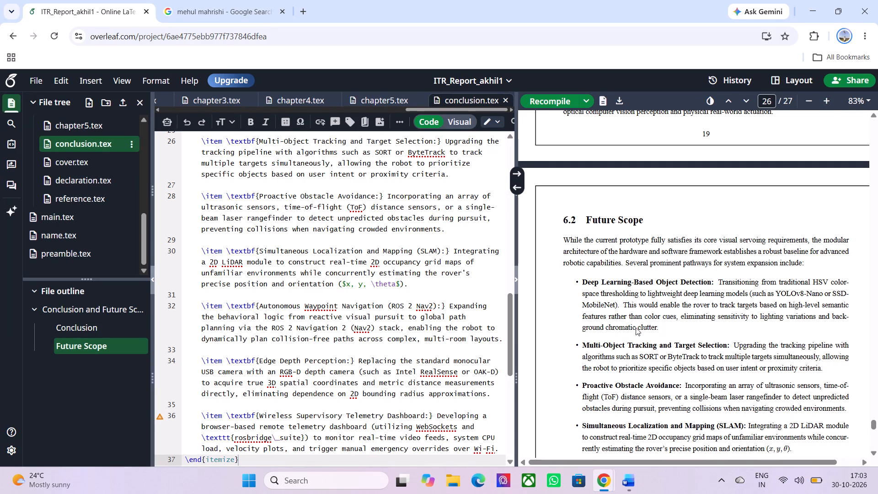
pyautogui.moveTo(636, 328); pyautogui.dragTo(473, 334)
# Compare the Future Scope section with the corresponding one in the Aaditya_ITR_Report_1 project, ending back in ITR_Report_akhil1.
pyautogui.hotkey('alt', 'Tab')
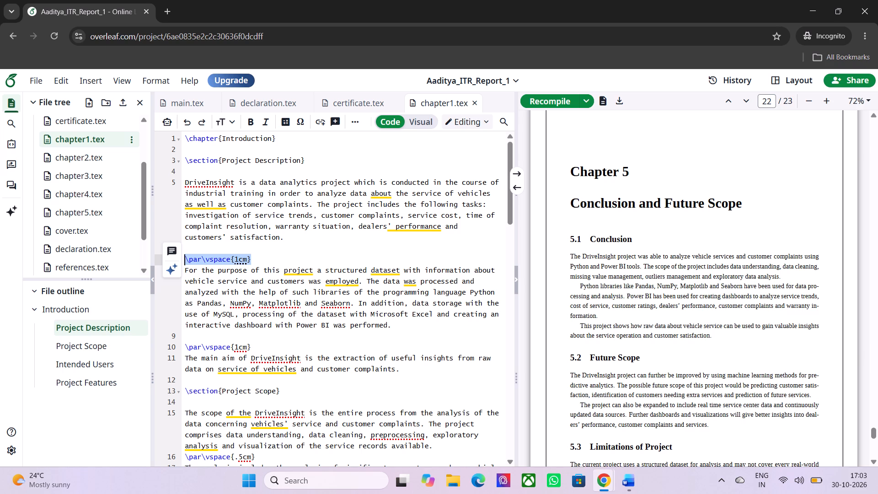
pyautogui.scroll(-3, 697, 363)
pyautogui.scroll(1, 697, 363)
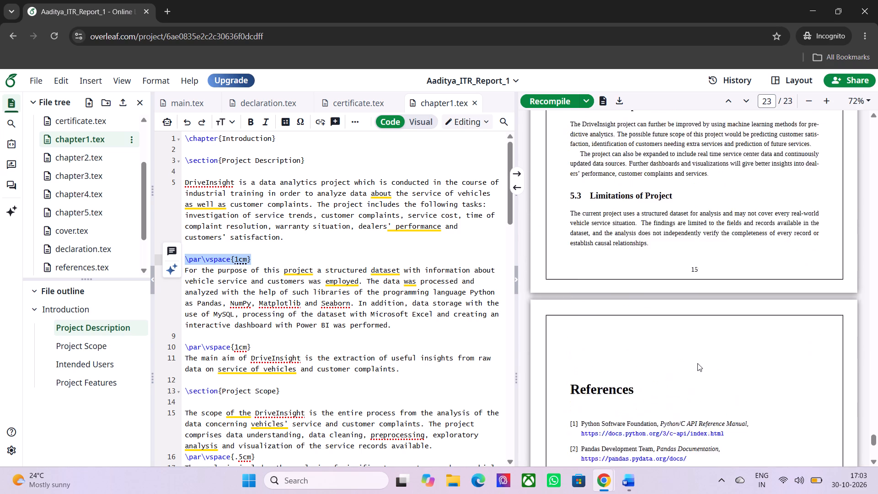
pyautogui.scroll(1, 697, 363)
pyautogui.hotkey('alt', 'Tab')
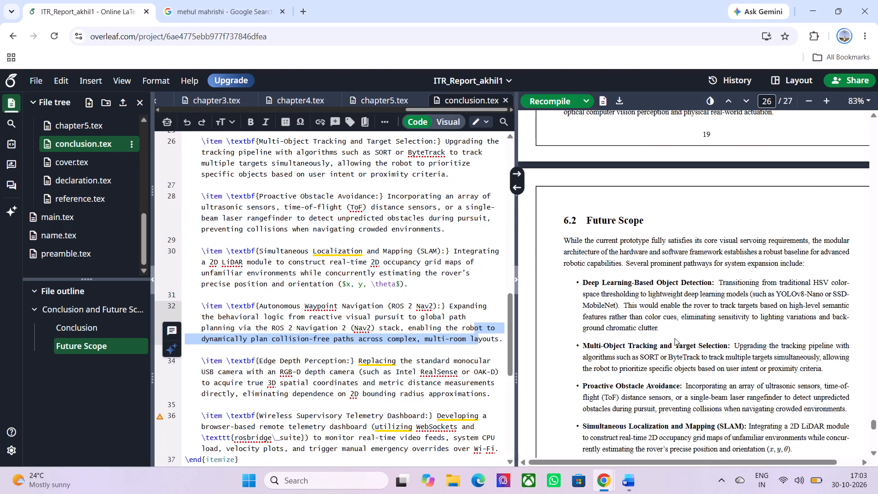
pyautogui.hotkey('alt', 'Tab')
pyautogui.hotkey('alt', 'Tab')
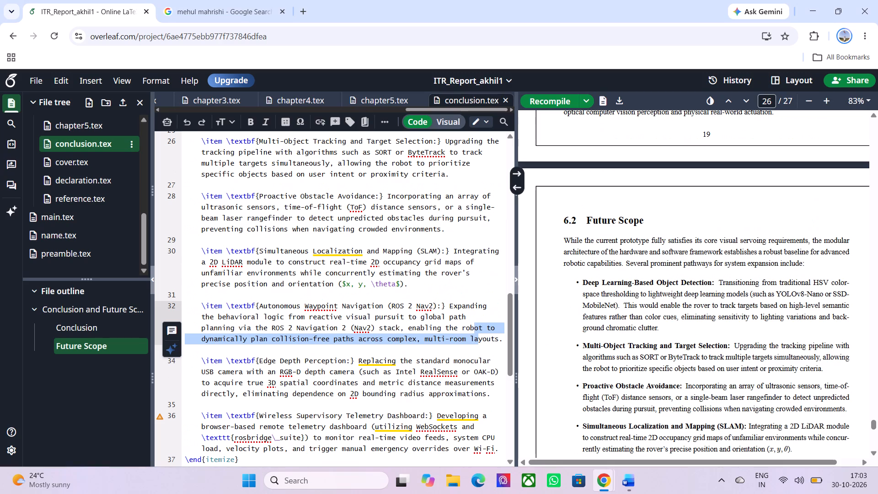
pyautogui.scroll(-1, 686, 316)
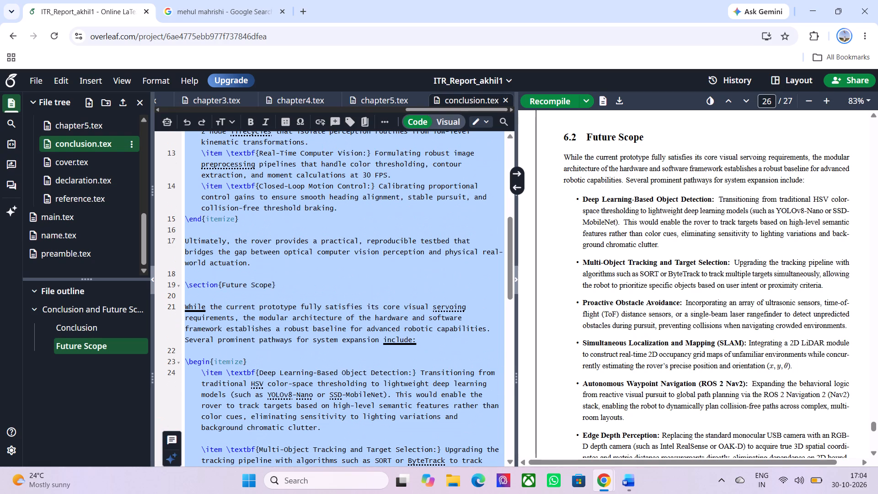
pyautogui.moveTo(186, 286); pyautogui.dragTo(236, 355)
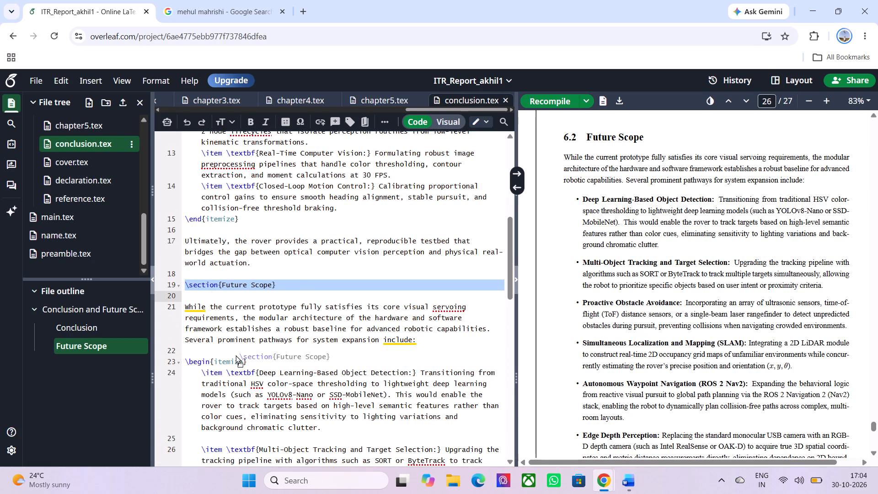
pyautogui.moveTo(236, 355); pyautogui.dragTo(186, 282)
pyautogui.hotkey('shift', 'Down')
pyautogui.hotkey('shift', 'Down')
pyautogui.hotkey('shift', 'Down')
pyautogui.hotkey('shift', 'Down')
pyautogui.hotkey('shift', 'Down')
pyautogui.hotkey('shift', 'Down')
pyautogui.hotkey('shift', 'Down')
pyautogui.hotkey('shift', 'Down')
pyautogui.hotkey('shift', 'Down')
pyautogui.hotkey('shift', 'Down')
pyautogui.hotkey('shift', 'Down')
pyautogui.hotkey('shift', 'Down')
pyautogui.hotkey('shift', 'Down')
pyautogui.hotkey('shift', 'Down')
pyautogui.hotkey('shift', 'Down')
pyautogui.hotkey('shift', 'Down')
pyautogui.hotkey('shift', 'Down')
pyautogui.hotkey('shift', 'Down')
pyautogui.hotkey('shift', 'Down')
pyautogui.hotkey('shift', 'Down')
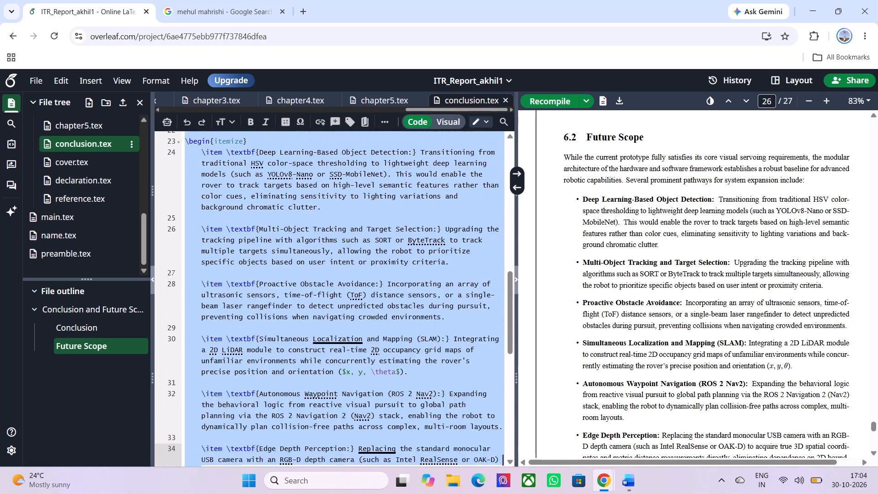
pyautogui.hotkey('shift', 'Up')
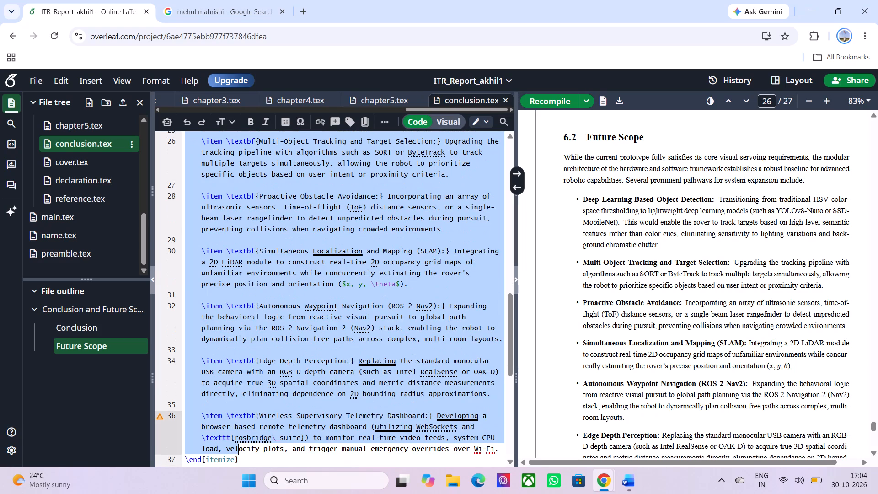
pyautogui.hotkey('shift', 'Down')
pyautogui.hotkey('shift', 'Left')
pyautogui.hotkey('shift', 'Left')
pyautogui.hotkey('shift', 'Left')
pyautogui.hotkey('shift', 'Left')
pyautogui.hotkey('shift', 'Left')
pyautogui.hotkey('shift', 'Left')
pyautogui.hotkey('shift', 'Left')
pyautogui.hotkey('shift', 'Left')
pyautogui.hotkey('shift', 'Left')
pyautogui.hotkey('shift', 'Left')
pyautogui.hotkey('shift', 'Left')
pyautogui.hotkey('shift', 'Left')
pyautogui.hotkey('shift', 'Left')
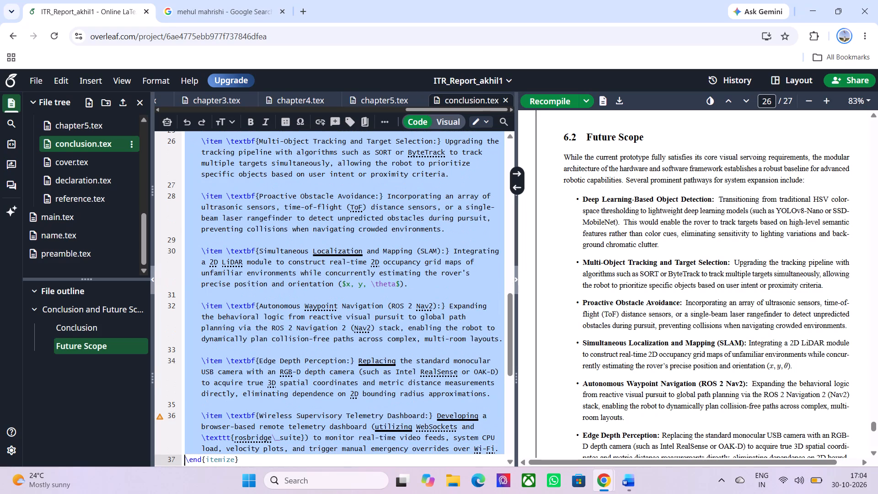
pyautogui.hotkey('shift', 'Left')
pyautogui.hotkey('ctrl', 'v')
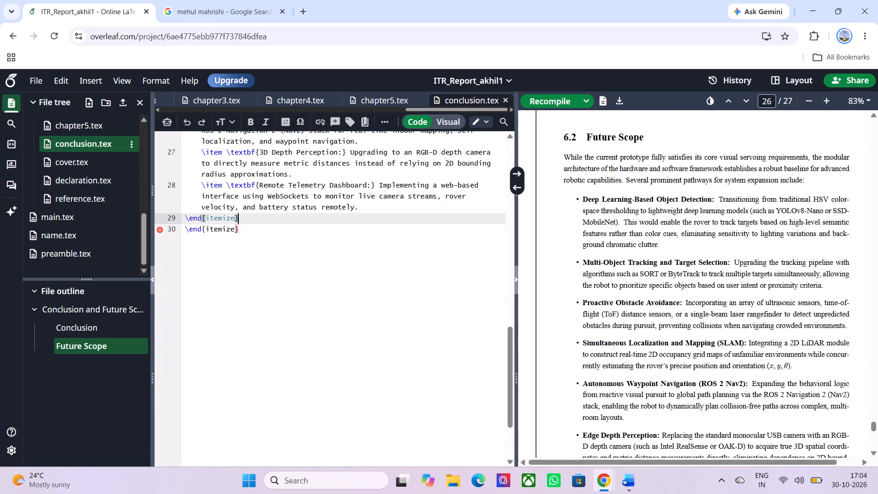
# Delete the duplicate \end{itemize} on the last line of conclusion.tex and recompile the report.
pyautogui.moveTo(241, 228); pyautogui.dragTo(211, 228)
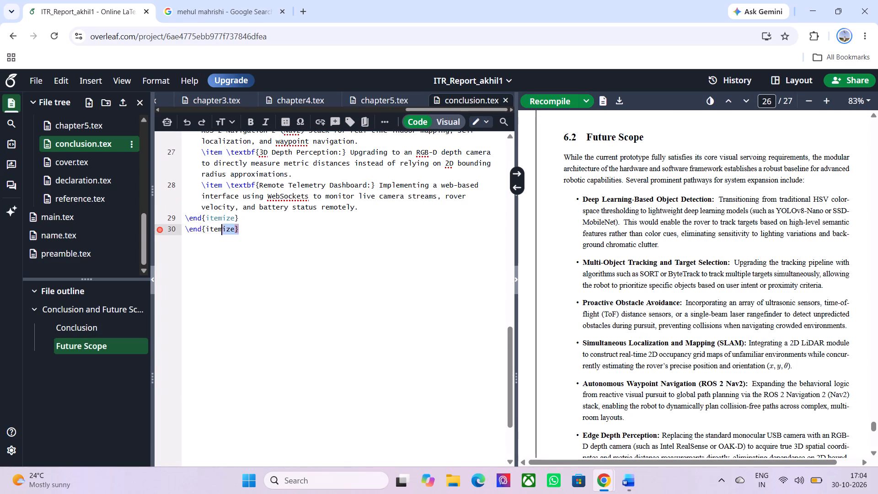
pyautogui.moveTo(211, 228); pyautogui.dragTo(183, 228)
pyautogui.press('BackSpace')
pyautogui.press('BackSpace')
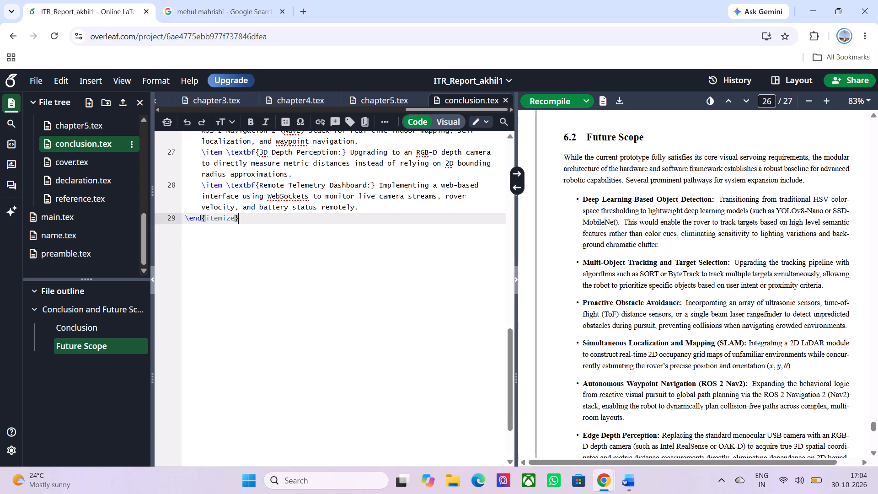
pyautogui.click(562, 97)
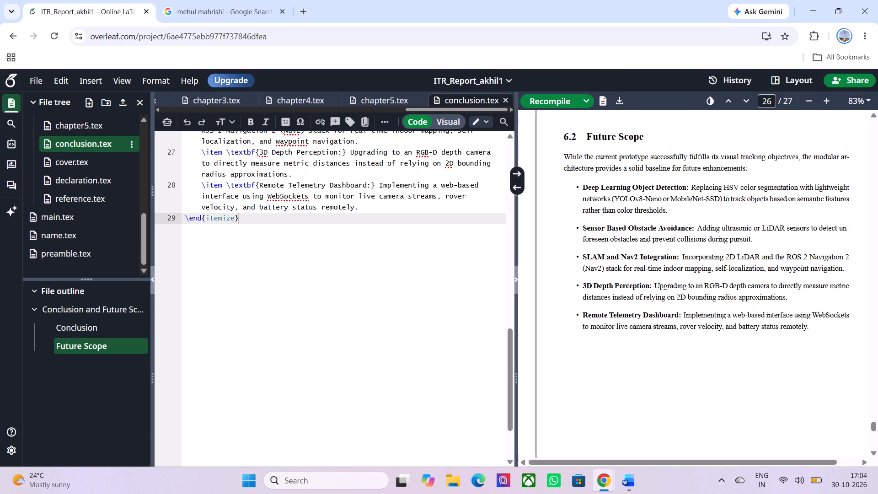
# Review the recompiled report's pages, checking the Conclusion, the shortened Future Scope and the References list.
pyautogui.scroll(4, 675, 245)
pyautogui.scroll(-1, 675, 245)
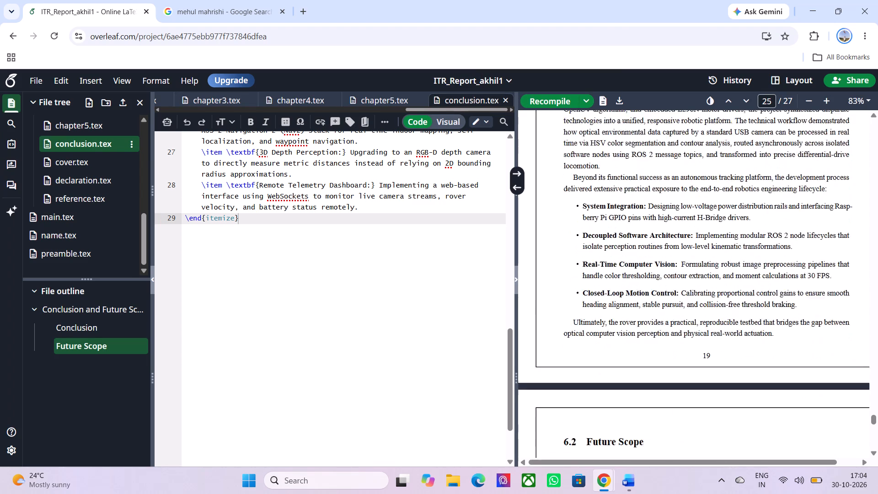
pyautogui.scroll(-15, 675, 245)
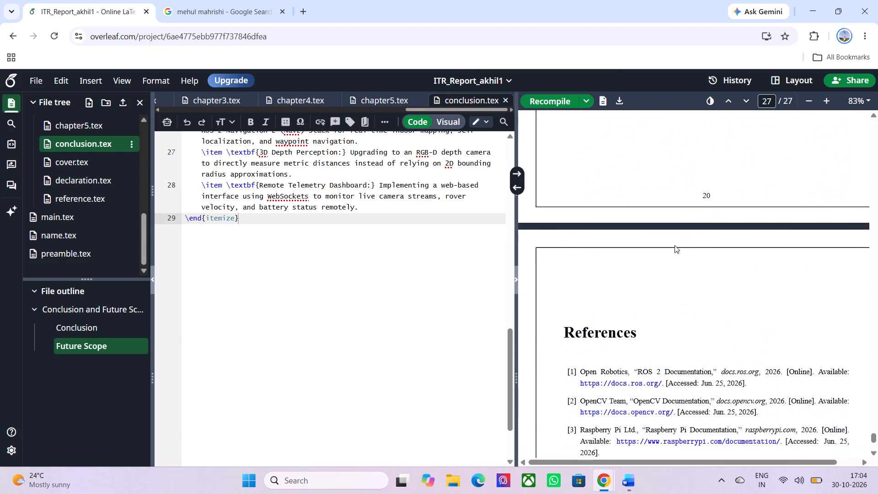
pyautogui.scroll(10, 675, 245)
pyautogui.scroll(19, 675, 245)
pyautogui.scroll(-7, 675, 245)
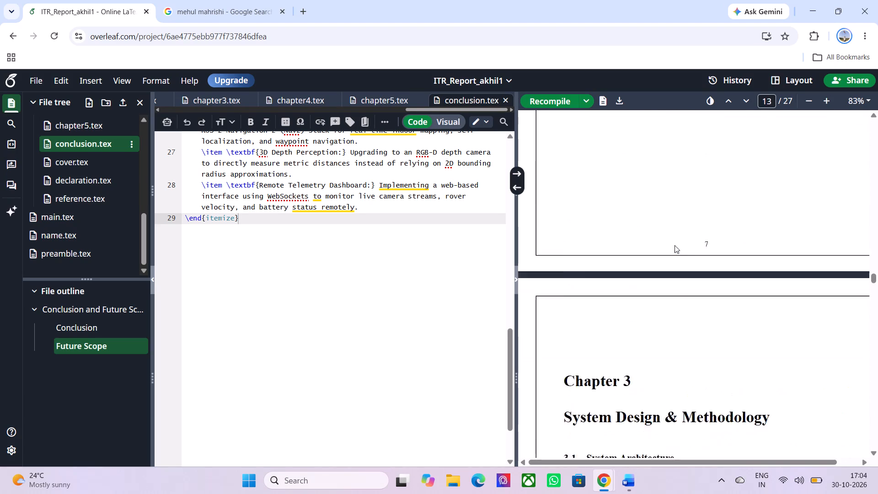
pyautogui.scroll(-9, 675, 245)
pyautogui.scroll(-20, 675, 245)
pyautogui.scroll(-2, 675, 245)
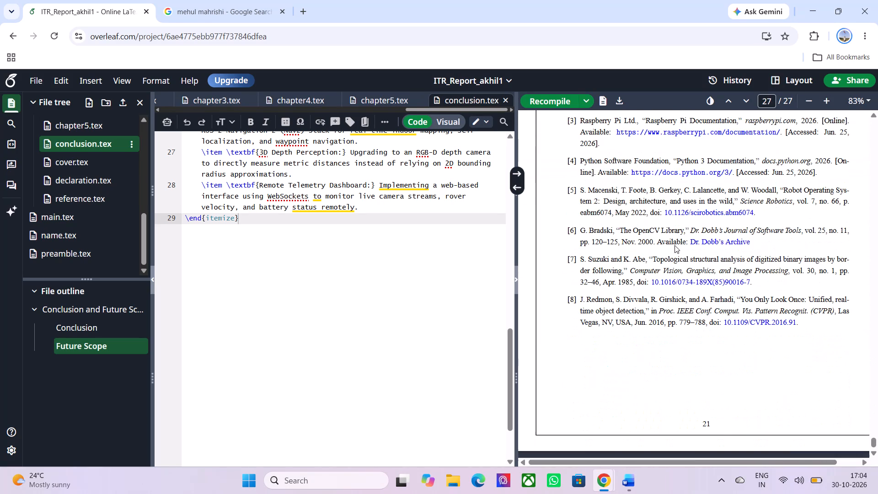
pyautogui.scroll(2, 675, 245)
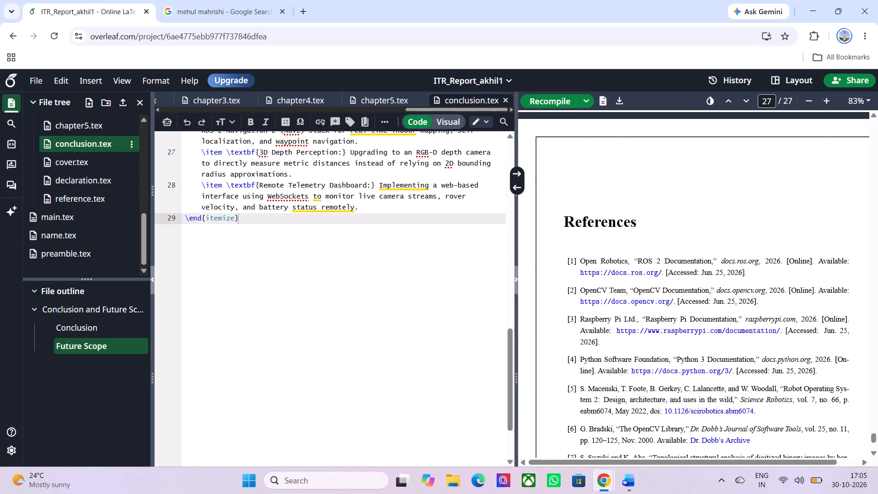
pyautogui.scroll(4, 604, 291)
pyautogui.hscroll(1, 604, 291)
pyautogui.scroll(-1, 604, 291)
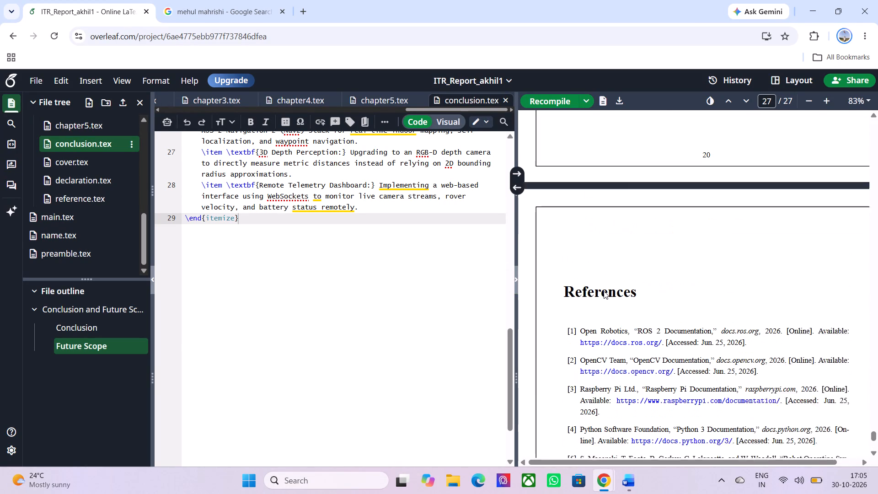
# Switch to the Aaditya_ITR_Report_1 project and examine its compiled References page for comparison.
pyautogui.scroll(-1, 604, 291)
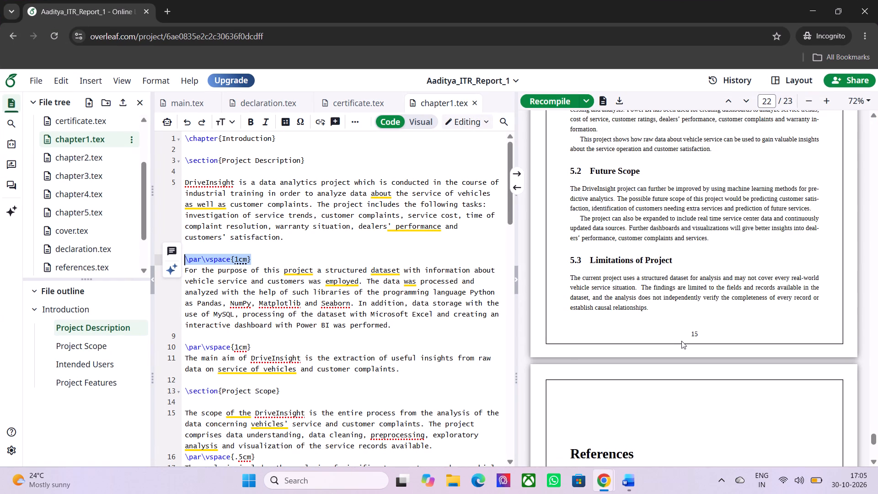
pyautogui.scroll(-3, 681, 341)
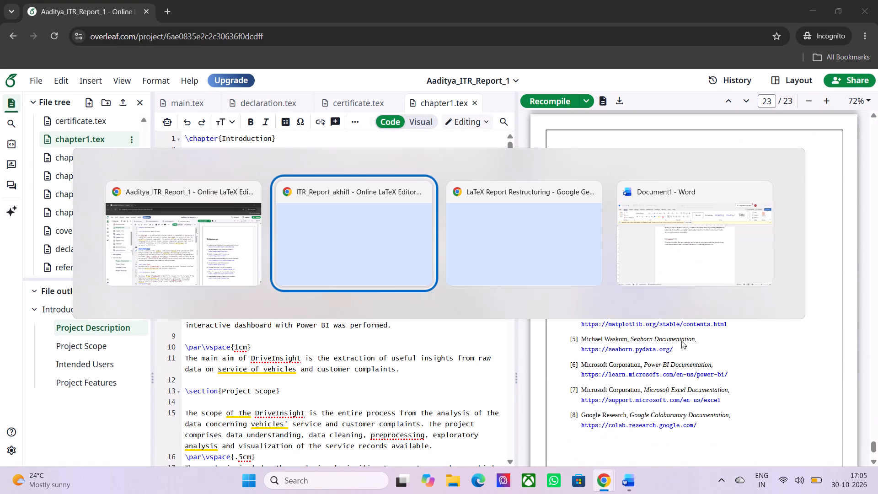
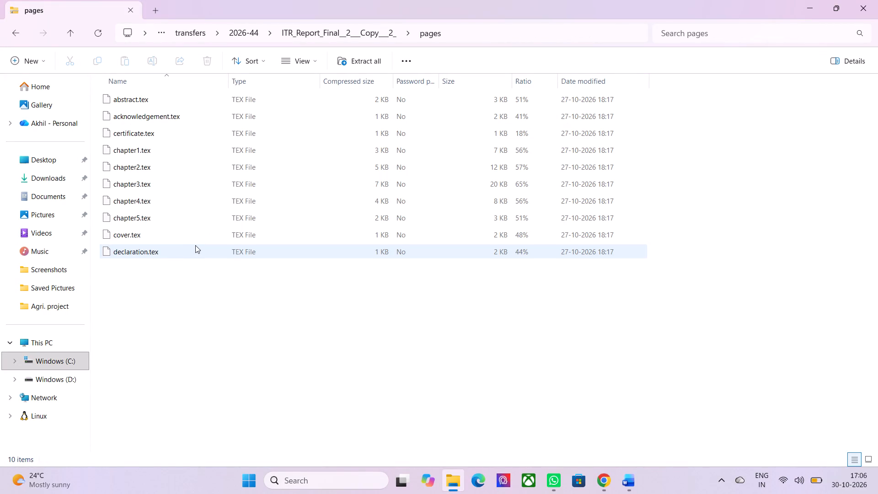
# Go up from the pages folder to the ITR_Report_Final__2___Copy___2_ root folder.
pyautogui.press('BackSpace')
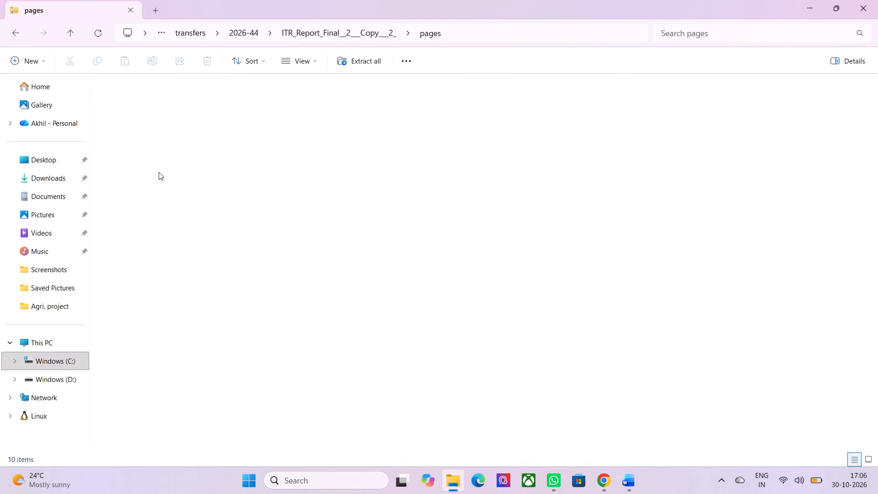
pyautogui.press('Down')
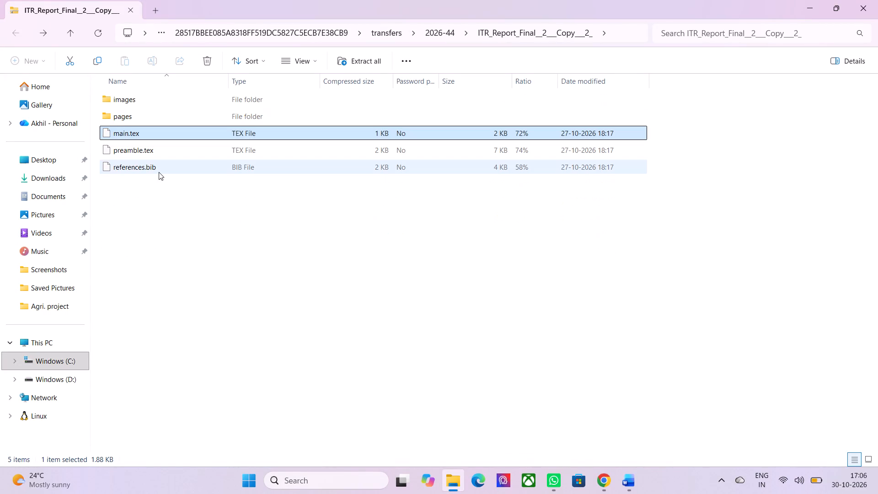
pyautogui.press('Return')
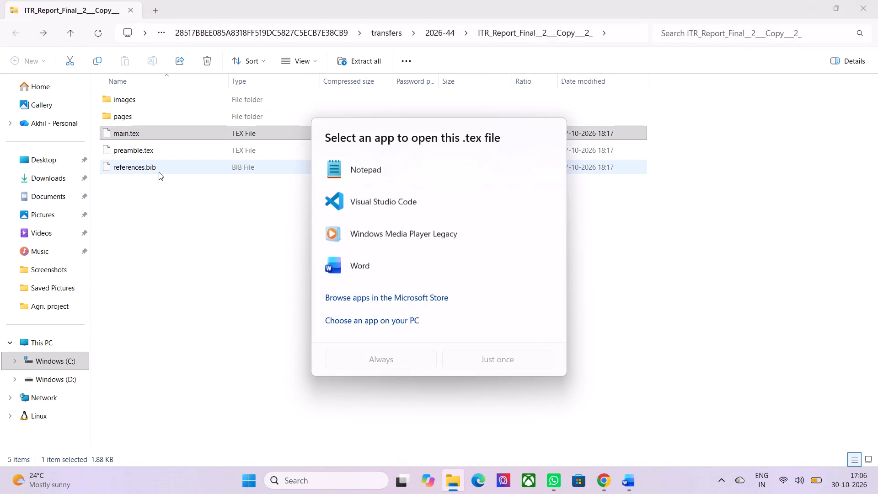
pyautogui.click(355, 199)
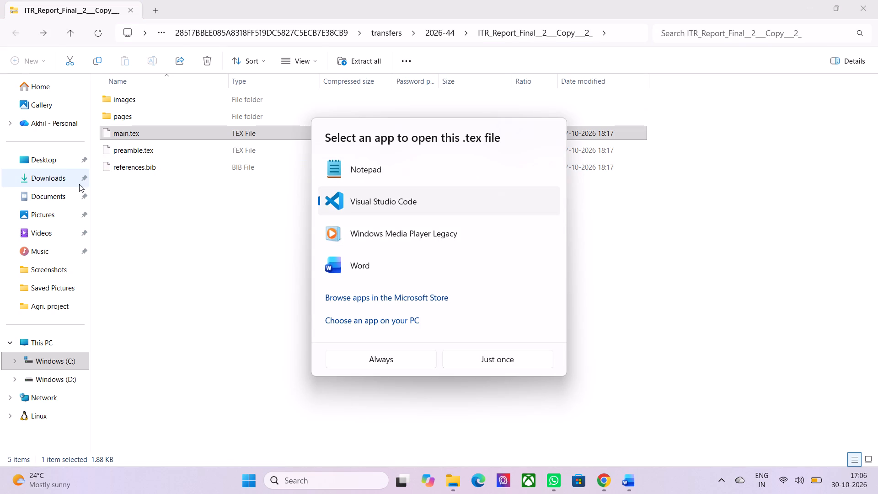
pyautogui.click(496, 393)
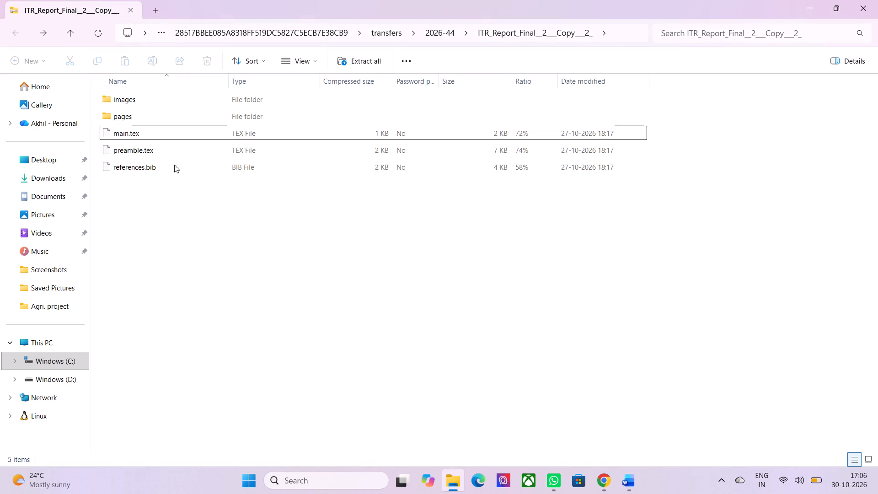
# Open references.bib in Visual Studio Code for this one time and bring its window forward.
pyautogui.doubleClick(166, 163)
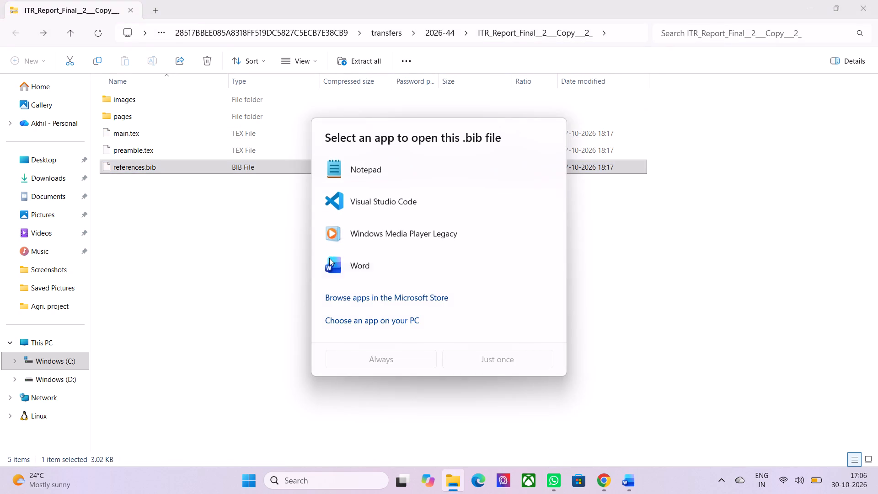
pyautogui.click(387, 198)
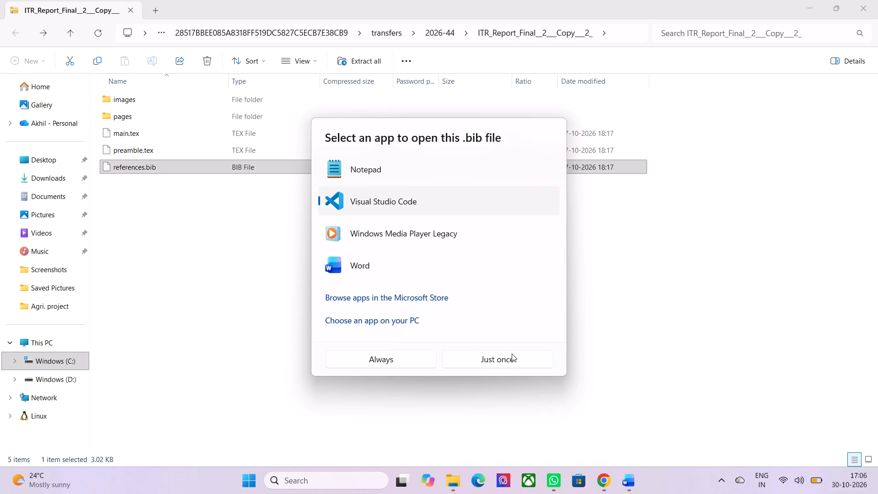
pyautogui.click(511, 360)
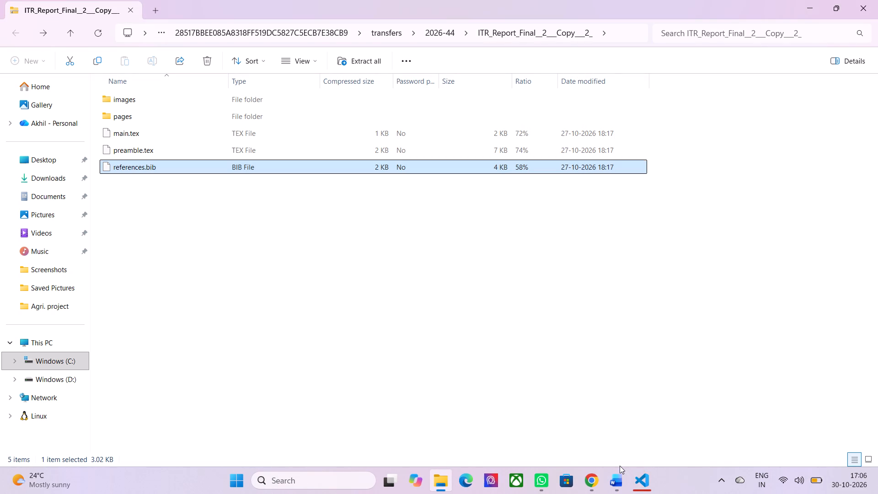
pyautogui.click(640, 473)
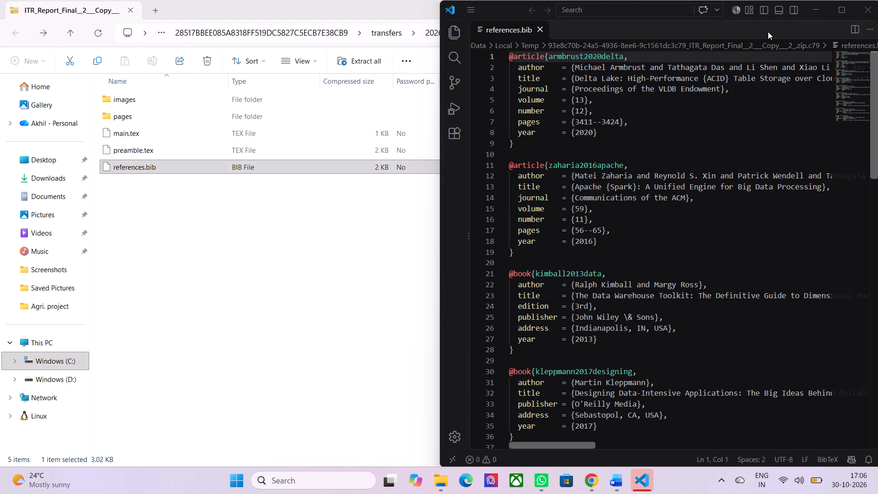
# Maximize the editor window and copy the entire contents of references.bib.
pyautogui.click(846, 4)
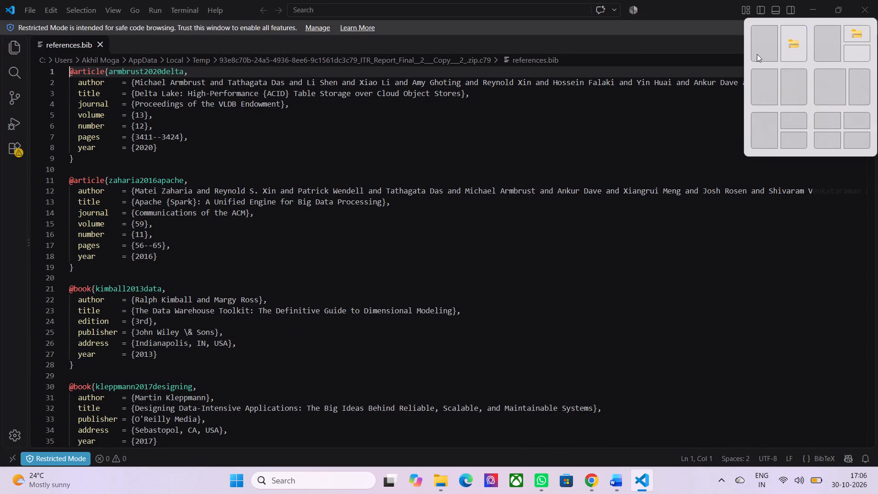
pyautogui.click(413, 227)
pyautogui.hotkey('ctrl', 'a')
pyautogui.hotkey('ctrl', 'c')
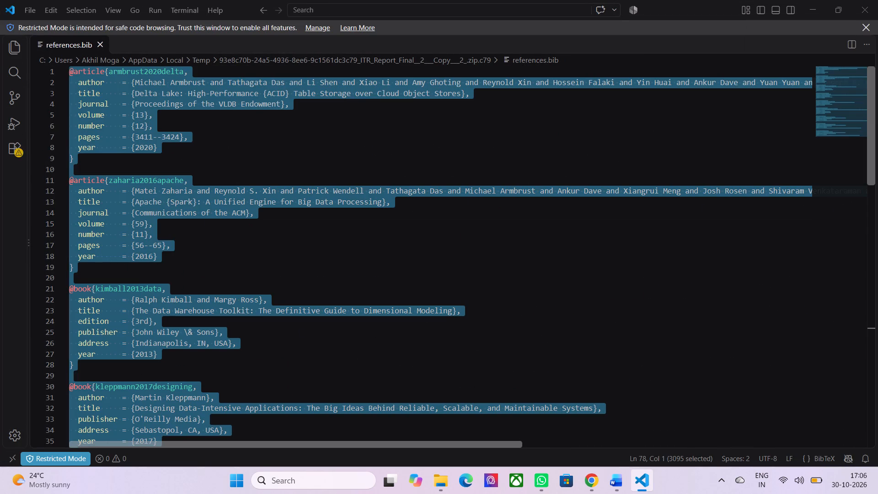
# Switch from Visual Studio Code to the Aaditya_ITR_Report_1 project in Overleaf.
pyautogui.hotkey('alt', 'Tab')
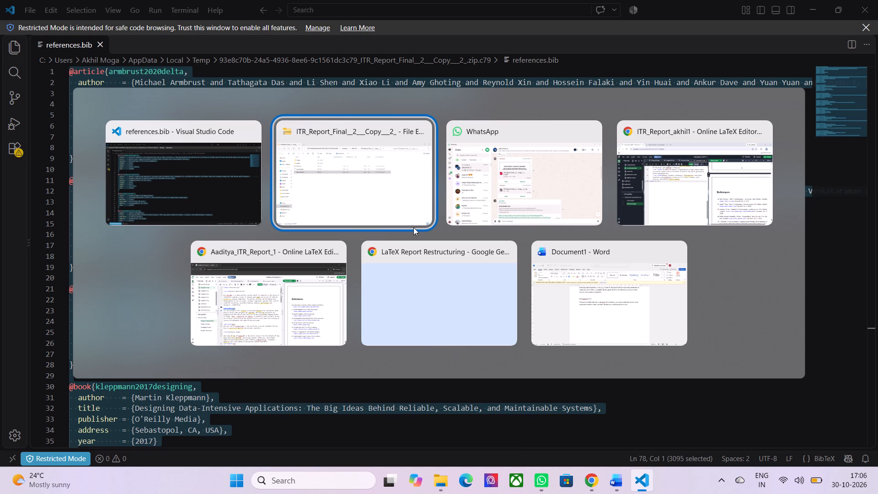
pyautogui.hotkey('alt', 'Tab')
pyautogui.hotkey('alt', 'Tab')
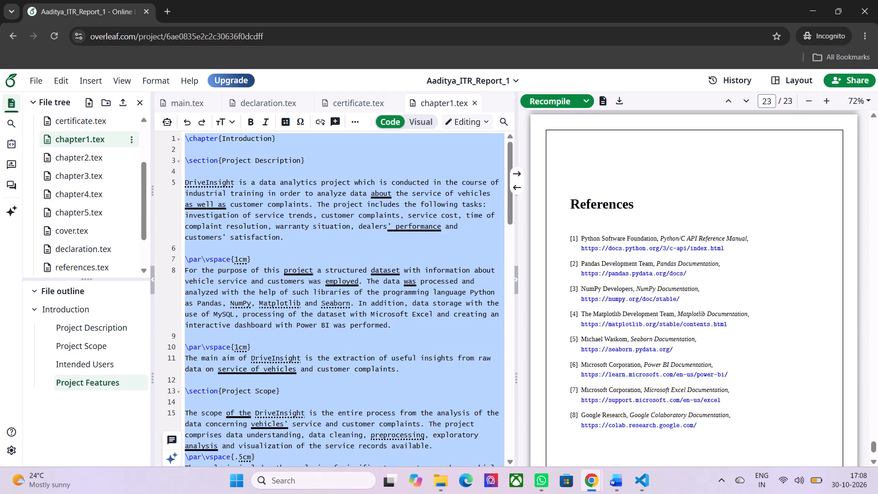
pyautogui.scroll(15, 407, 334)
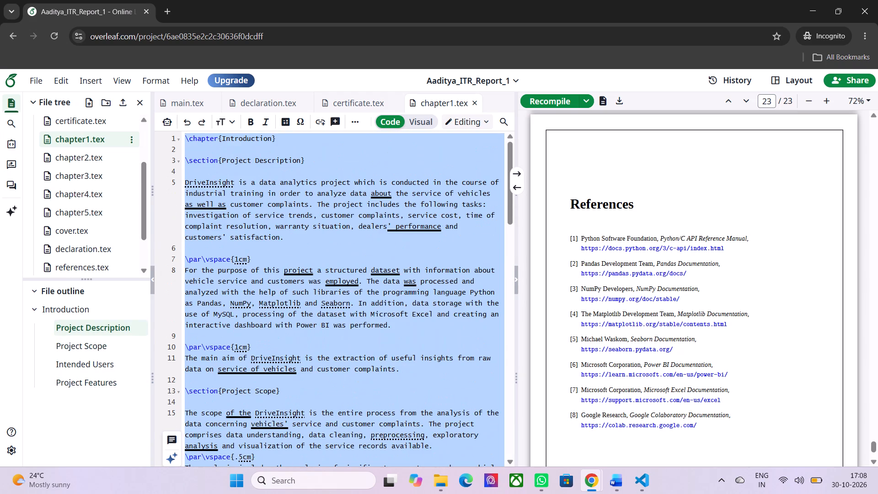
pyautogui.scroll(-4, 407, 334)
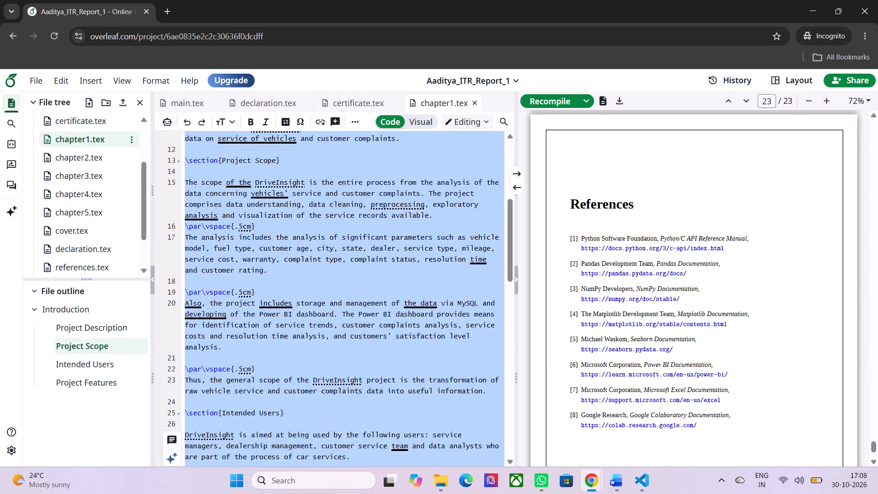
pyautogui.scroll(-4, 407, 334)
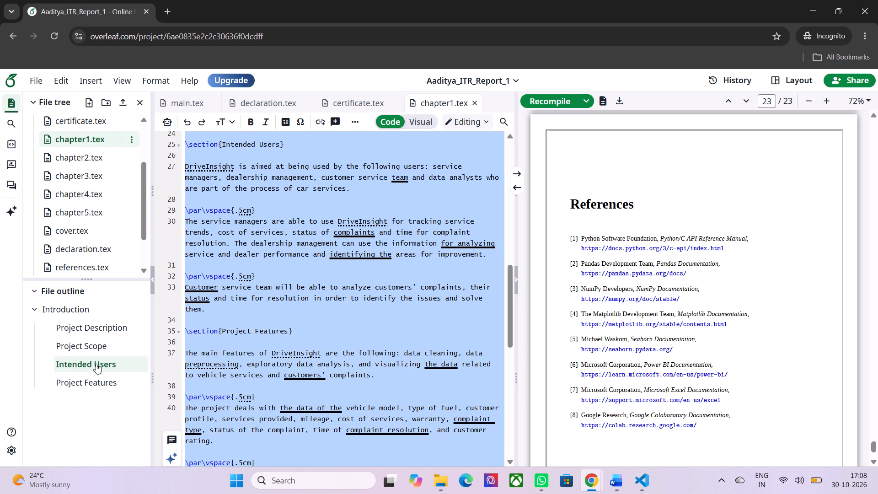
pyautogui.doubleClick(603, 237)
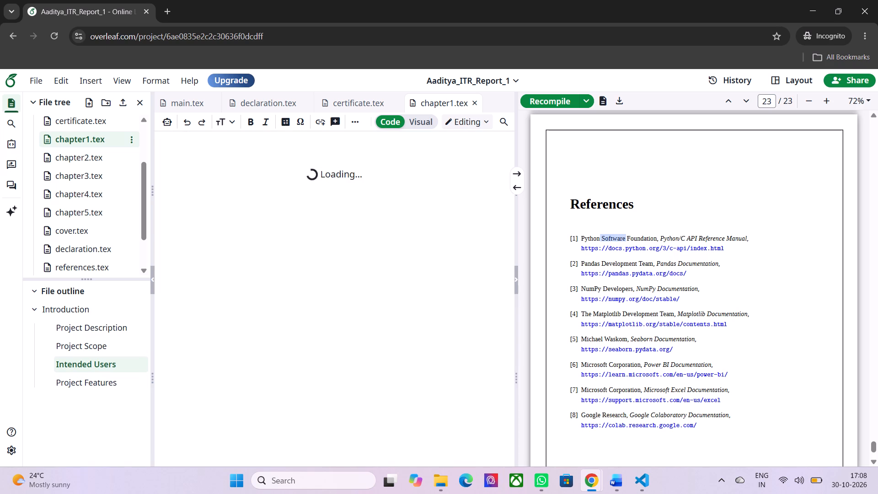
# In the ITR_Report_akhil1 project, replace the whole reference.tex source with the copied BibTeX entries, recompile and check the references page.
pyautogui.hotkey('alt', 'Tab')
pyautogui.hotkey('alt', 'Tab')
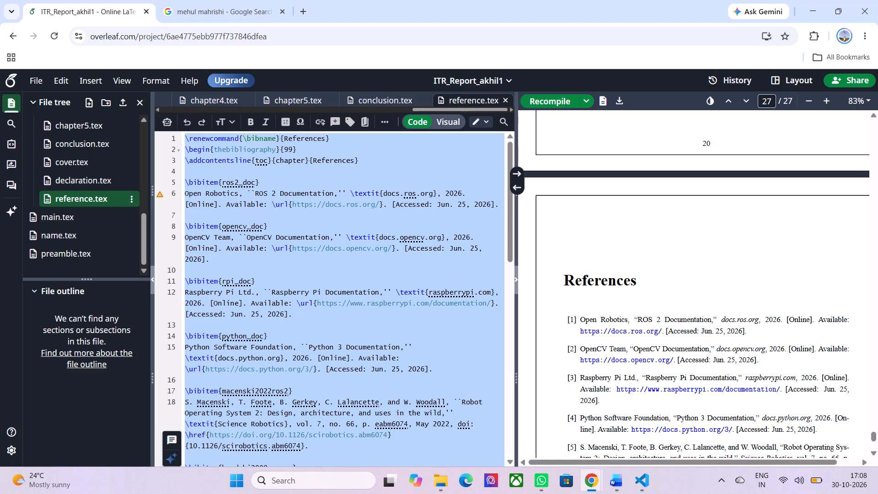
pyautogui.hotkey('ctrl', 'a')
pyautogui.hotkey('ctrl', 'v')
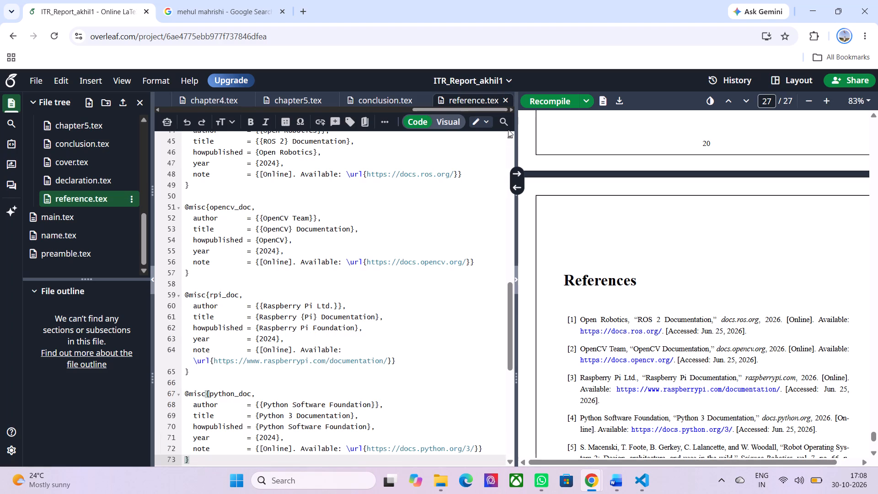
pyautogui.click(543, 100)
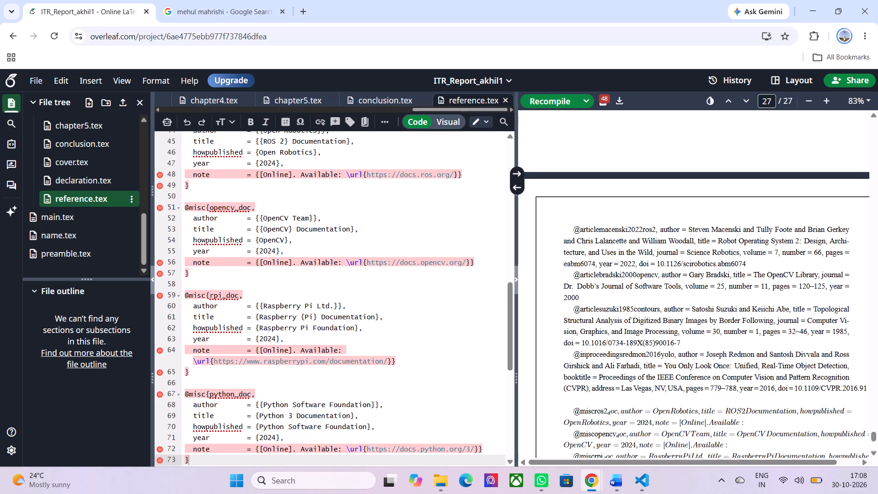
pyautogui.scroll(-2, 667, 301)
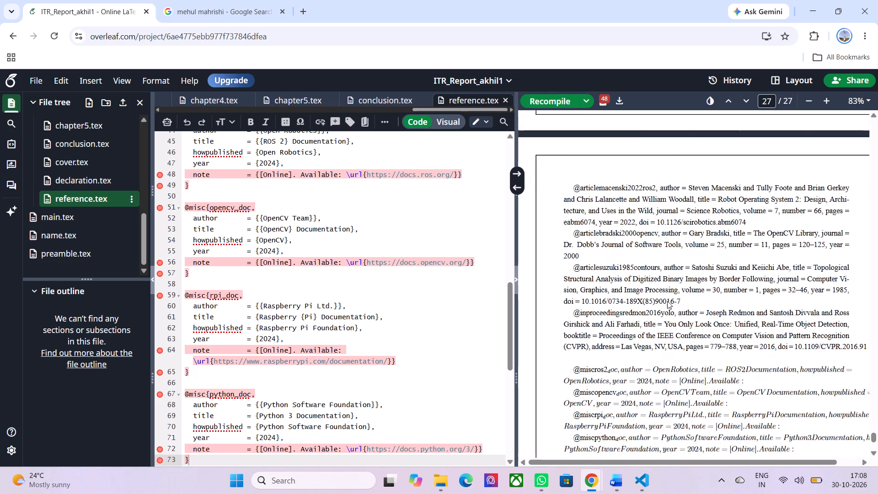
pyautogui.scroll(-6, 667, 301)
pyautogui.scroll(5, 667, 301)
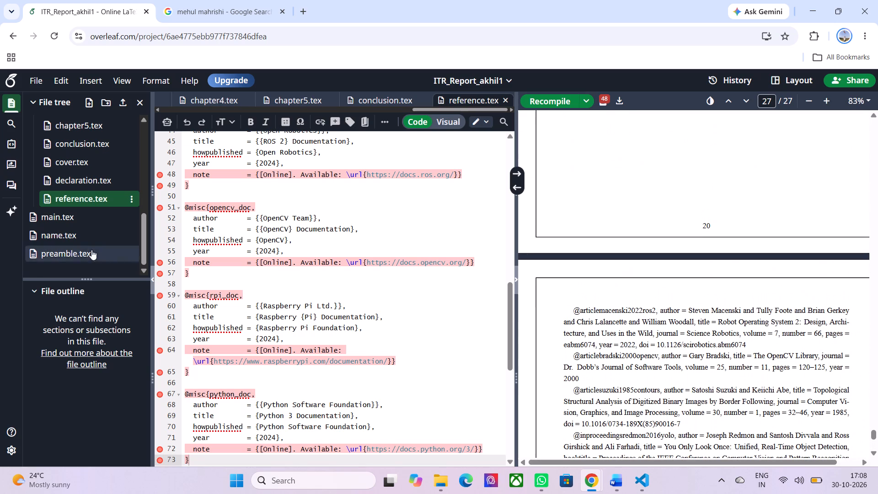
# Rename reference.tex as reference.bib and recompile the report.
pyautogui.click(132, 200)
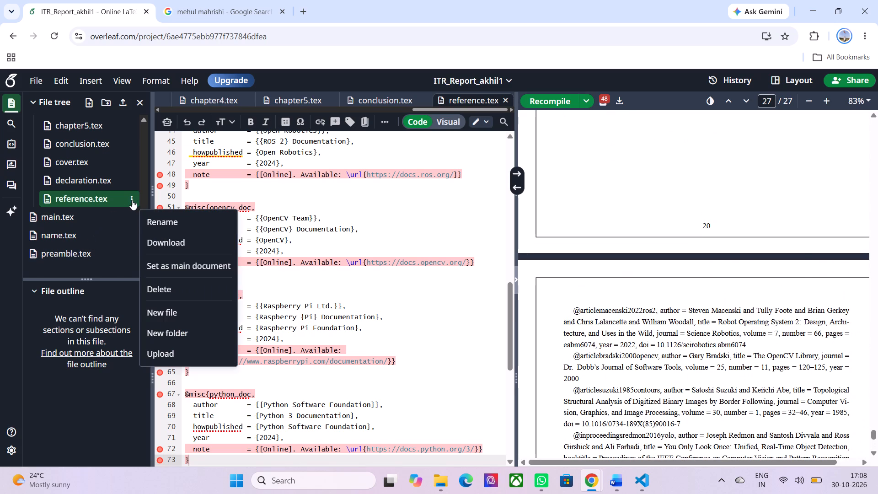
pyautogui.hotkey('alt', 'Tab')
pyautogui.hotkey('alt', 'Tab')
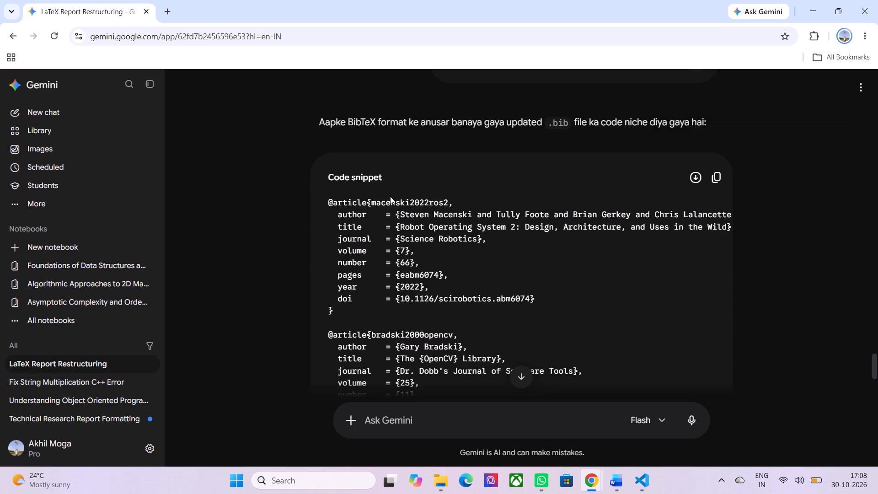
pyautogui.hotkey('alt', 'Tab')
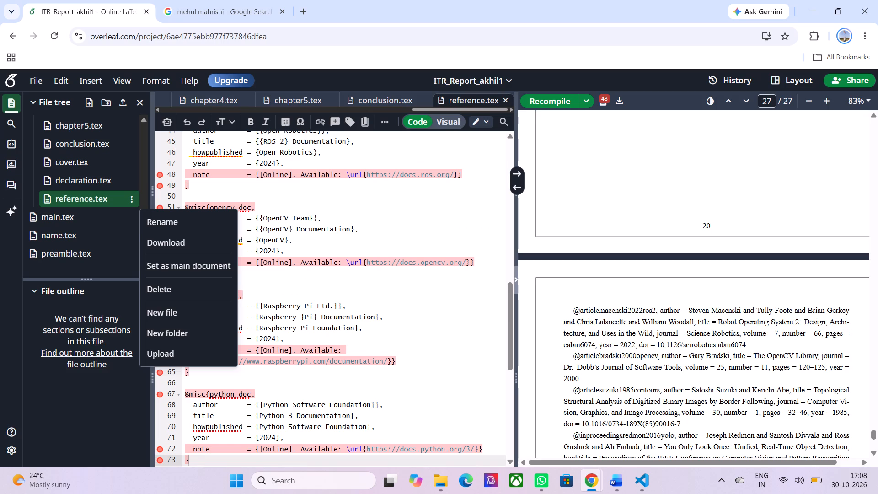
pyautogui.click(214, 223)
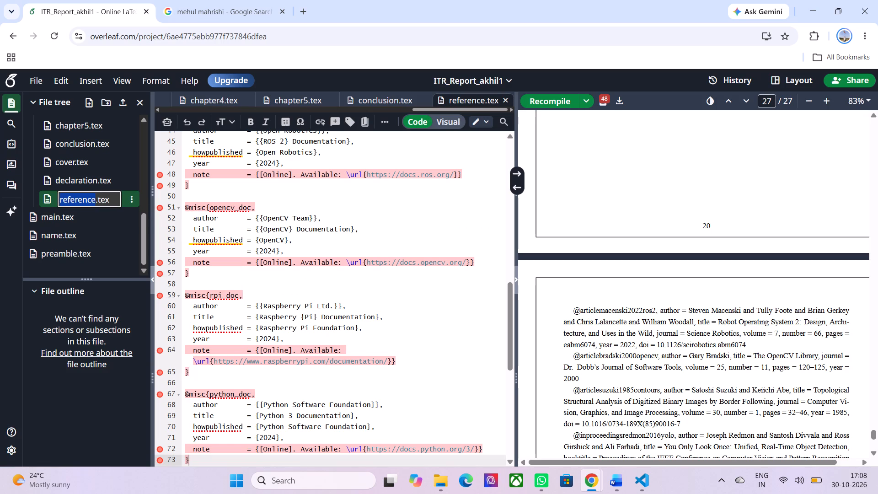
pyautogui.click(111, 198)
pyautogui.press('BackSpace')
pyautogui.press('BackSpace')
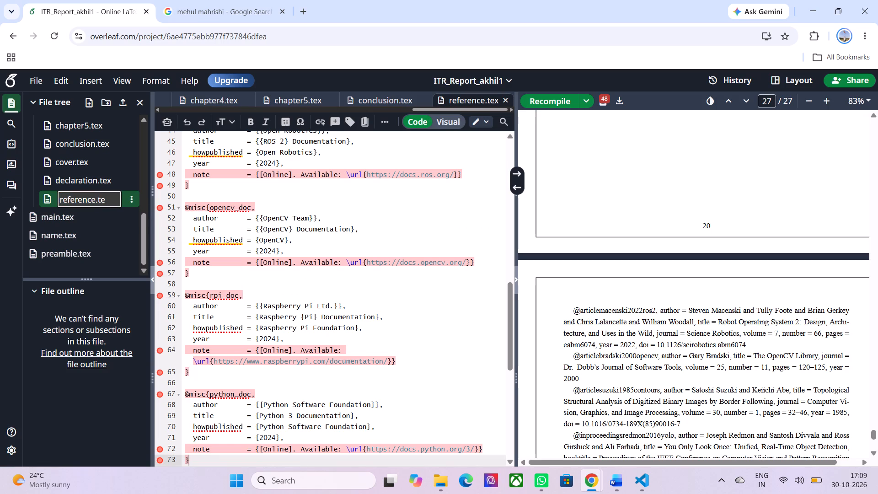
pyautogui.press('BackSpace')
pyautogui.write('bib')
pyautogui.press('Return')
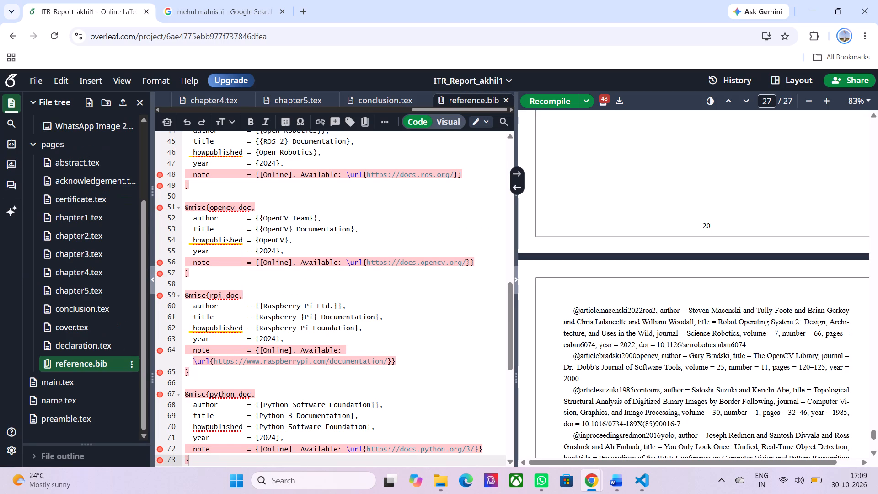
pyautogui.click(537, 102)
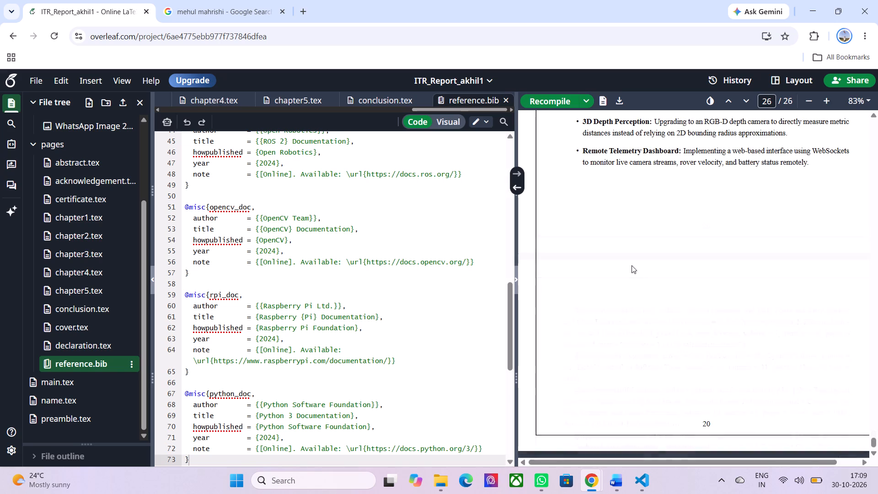
# Look through the closing pages of the compiled report to check the references after the file rename.
pyautogui.scroll(2, 632, 265)
pyautogui.scroll(-3, 632, 265)
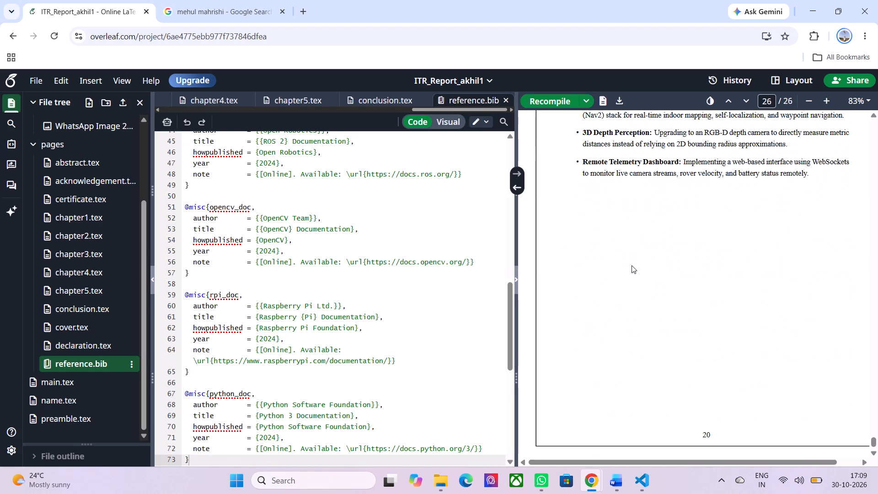
pyautogui.scroll(-3, 632, 265)
pyautogui.hscroll(-1, 632, 265)
pyautogui.scroll(7, 632, 265)
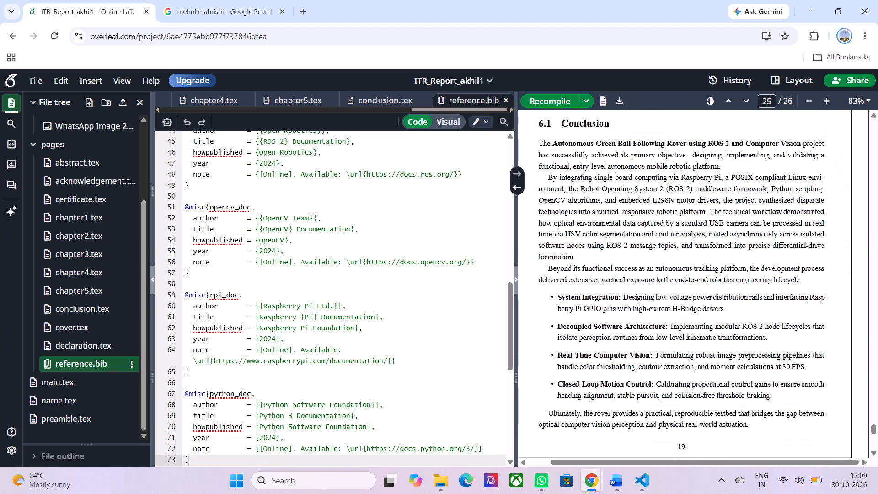
pyautogui.scroll(1, 632, 265)
pyautogui.scroll(-8, 632, 265)
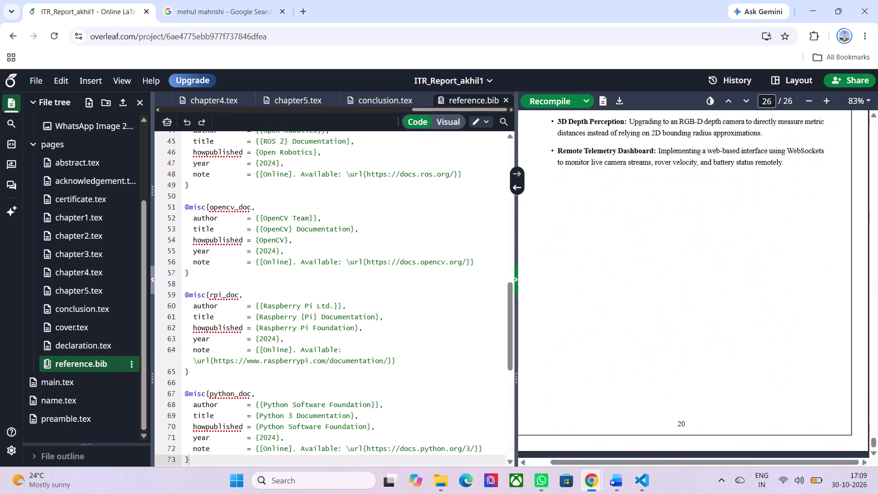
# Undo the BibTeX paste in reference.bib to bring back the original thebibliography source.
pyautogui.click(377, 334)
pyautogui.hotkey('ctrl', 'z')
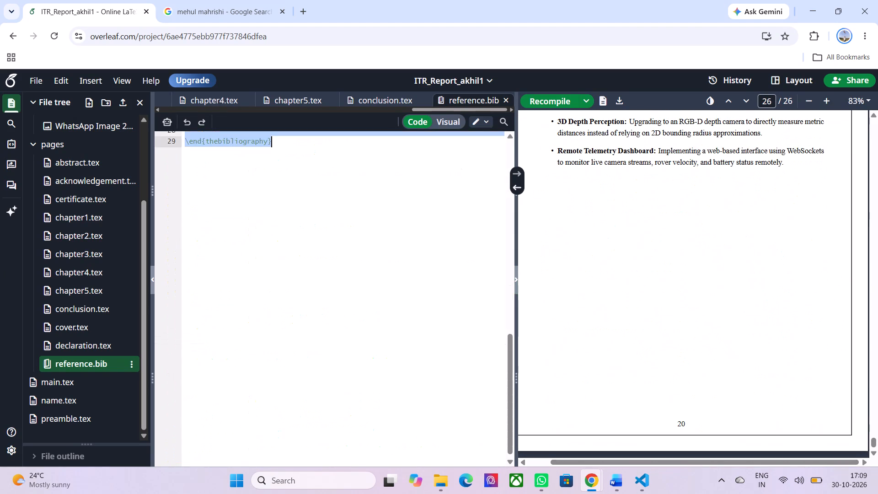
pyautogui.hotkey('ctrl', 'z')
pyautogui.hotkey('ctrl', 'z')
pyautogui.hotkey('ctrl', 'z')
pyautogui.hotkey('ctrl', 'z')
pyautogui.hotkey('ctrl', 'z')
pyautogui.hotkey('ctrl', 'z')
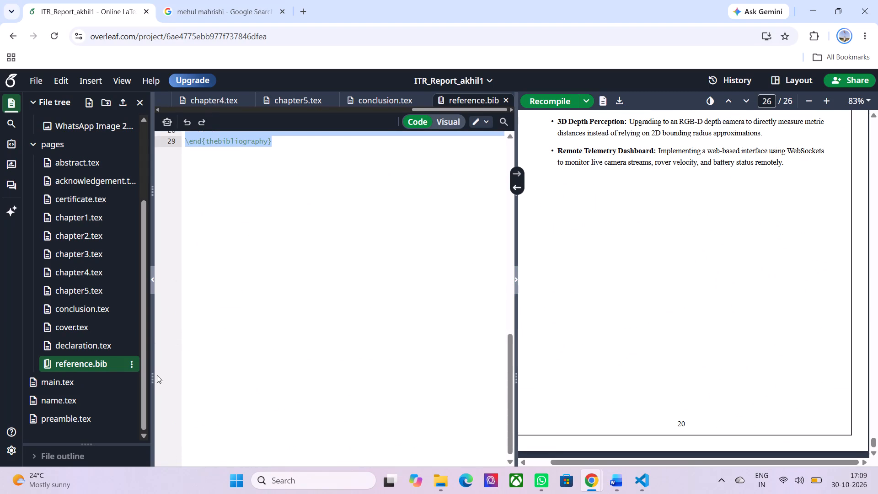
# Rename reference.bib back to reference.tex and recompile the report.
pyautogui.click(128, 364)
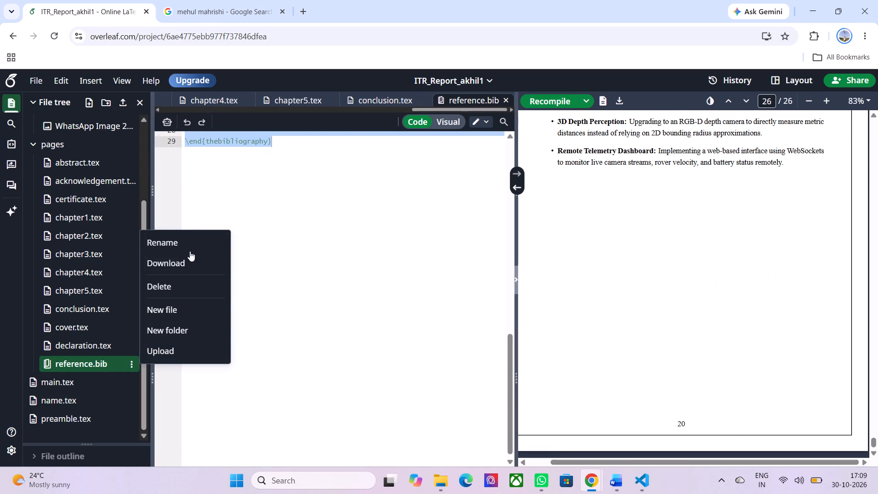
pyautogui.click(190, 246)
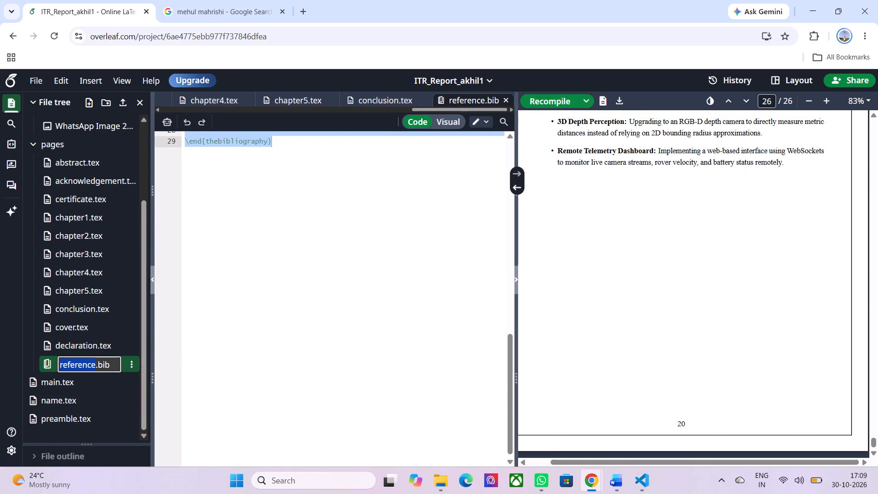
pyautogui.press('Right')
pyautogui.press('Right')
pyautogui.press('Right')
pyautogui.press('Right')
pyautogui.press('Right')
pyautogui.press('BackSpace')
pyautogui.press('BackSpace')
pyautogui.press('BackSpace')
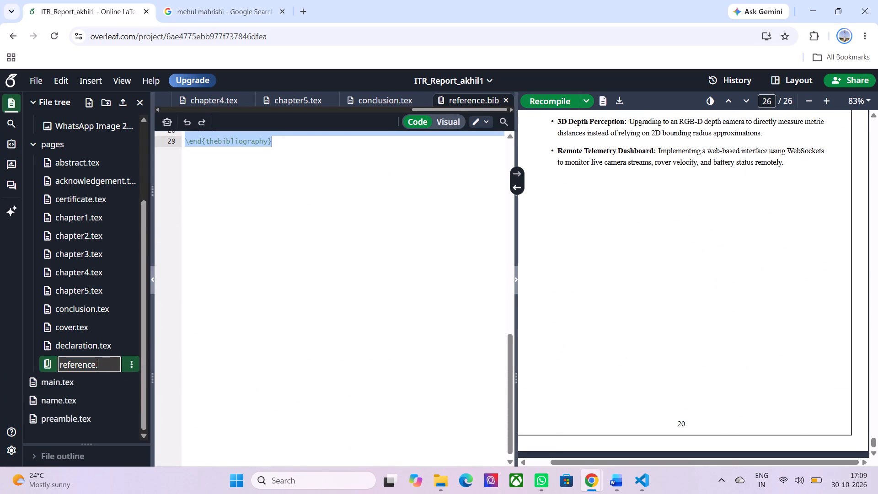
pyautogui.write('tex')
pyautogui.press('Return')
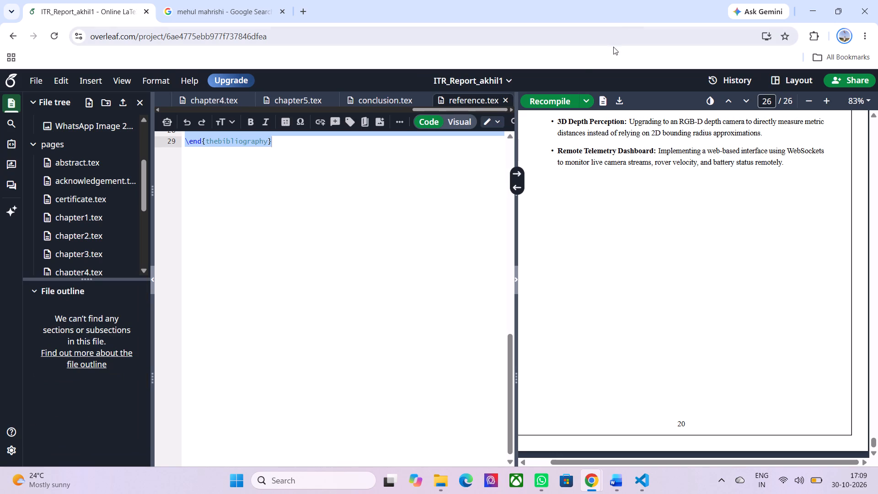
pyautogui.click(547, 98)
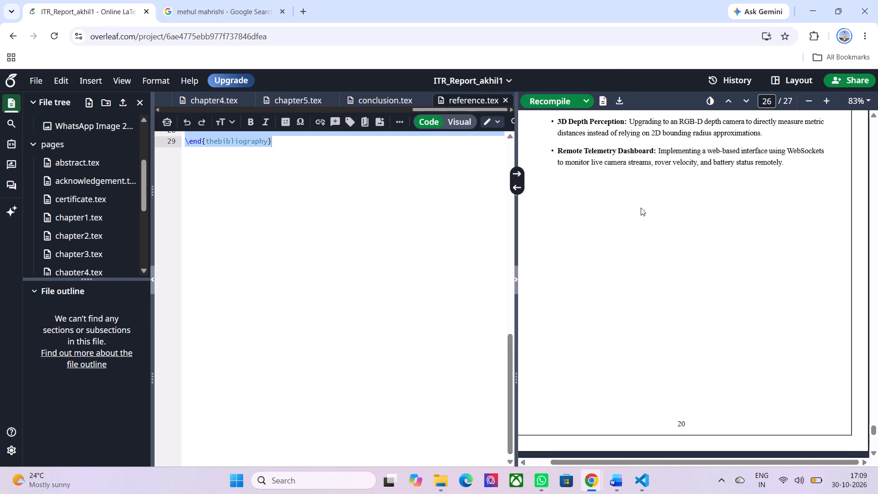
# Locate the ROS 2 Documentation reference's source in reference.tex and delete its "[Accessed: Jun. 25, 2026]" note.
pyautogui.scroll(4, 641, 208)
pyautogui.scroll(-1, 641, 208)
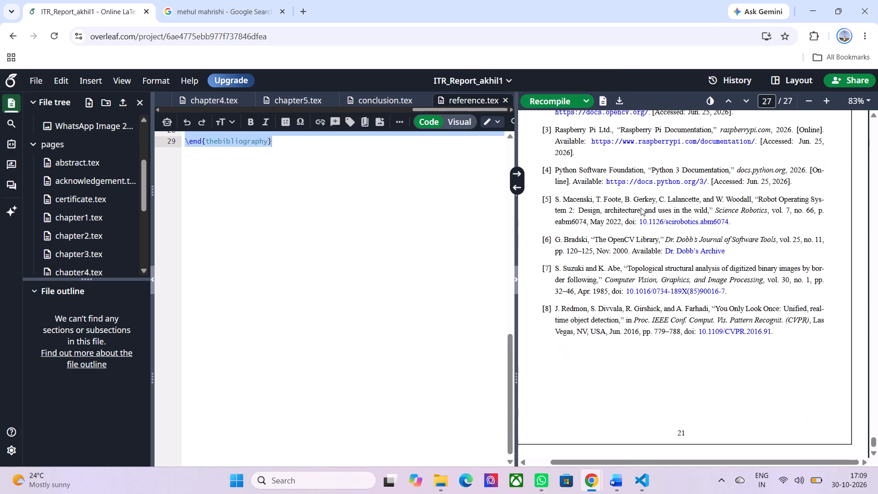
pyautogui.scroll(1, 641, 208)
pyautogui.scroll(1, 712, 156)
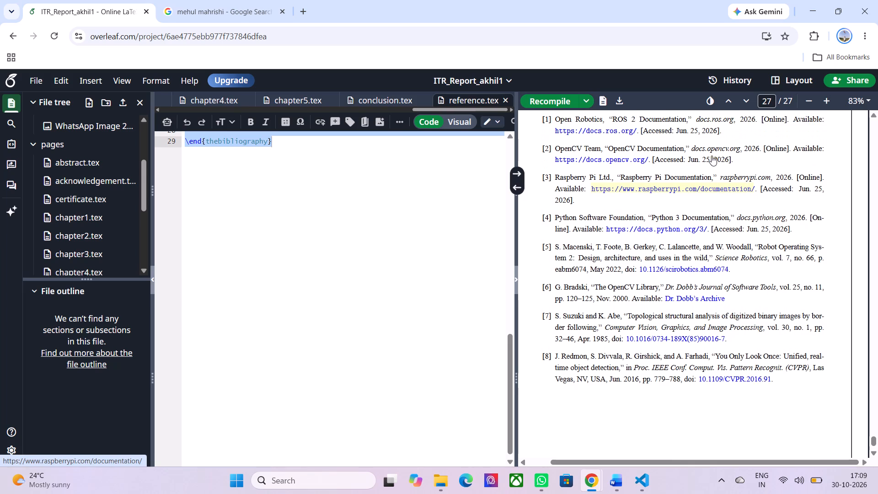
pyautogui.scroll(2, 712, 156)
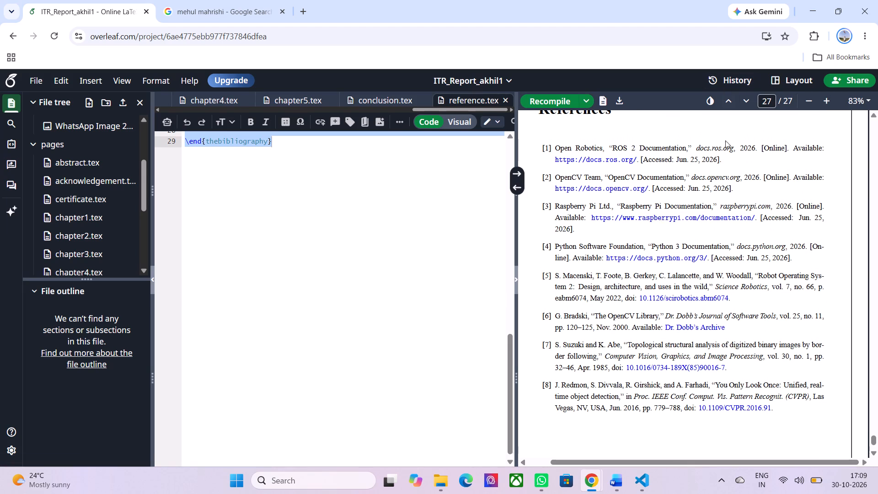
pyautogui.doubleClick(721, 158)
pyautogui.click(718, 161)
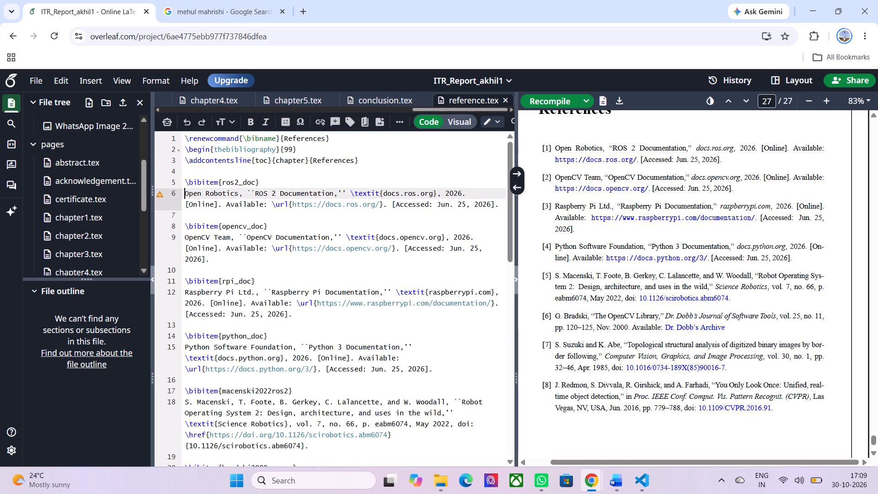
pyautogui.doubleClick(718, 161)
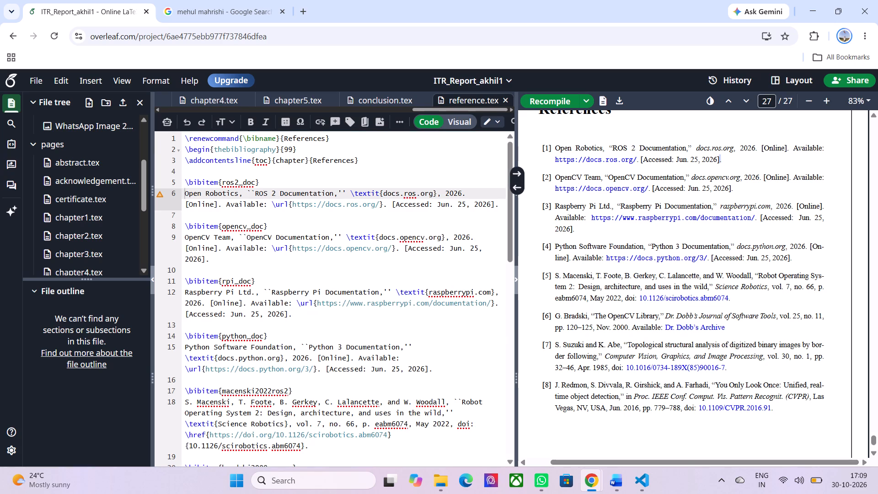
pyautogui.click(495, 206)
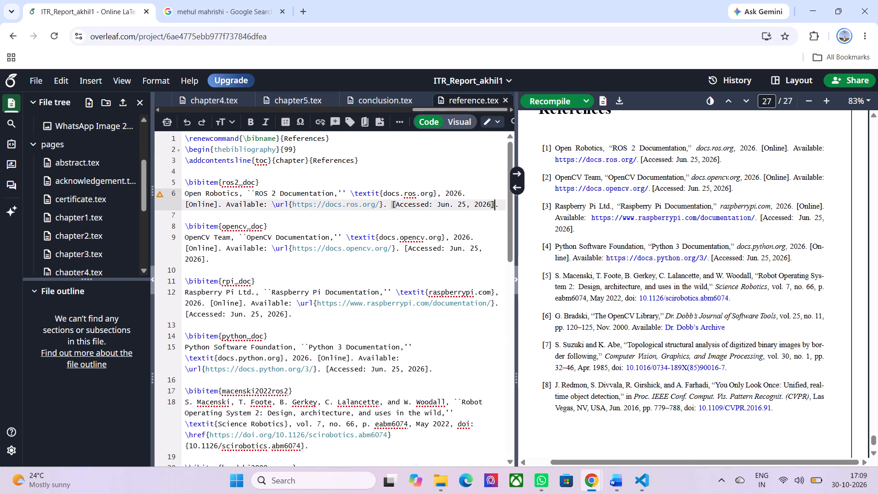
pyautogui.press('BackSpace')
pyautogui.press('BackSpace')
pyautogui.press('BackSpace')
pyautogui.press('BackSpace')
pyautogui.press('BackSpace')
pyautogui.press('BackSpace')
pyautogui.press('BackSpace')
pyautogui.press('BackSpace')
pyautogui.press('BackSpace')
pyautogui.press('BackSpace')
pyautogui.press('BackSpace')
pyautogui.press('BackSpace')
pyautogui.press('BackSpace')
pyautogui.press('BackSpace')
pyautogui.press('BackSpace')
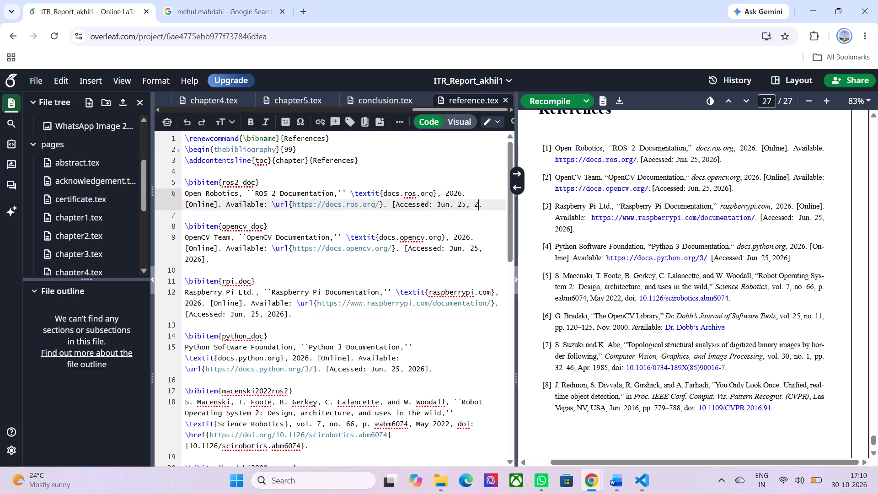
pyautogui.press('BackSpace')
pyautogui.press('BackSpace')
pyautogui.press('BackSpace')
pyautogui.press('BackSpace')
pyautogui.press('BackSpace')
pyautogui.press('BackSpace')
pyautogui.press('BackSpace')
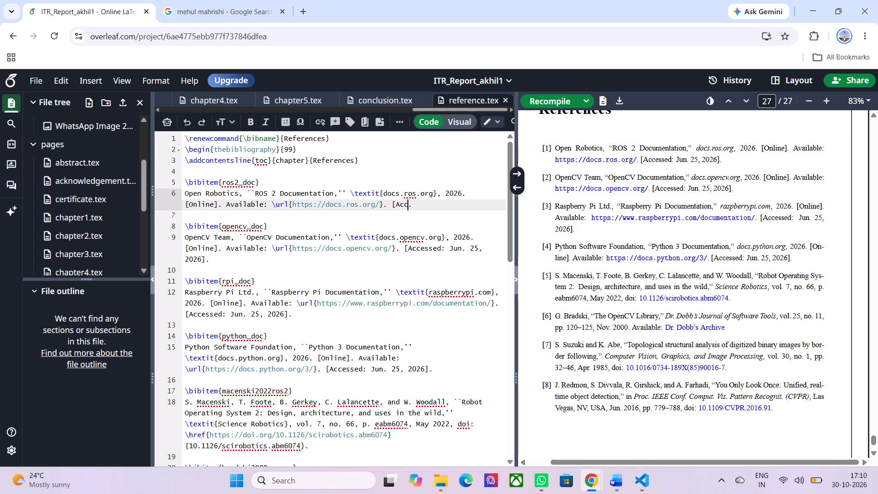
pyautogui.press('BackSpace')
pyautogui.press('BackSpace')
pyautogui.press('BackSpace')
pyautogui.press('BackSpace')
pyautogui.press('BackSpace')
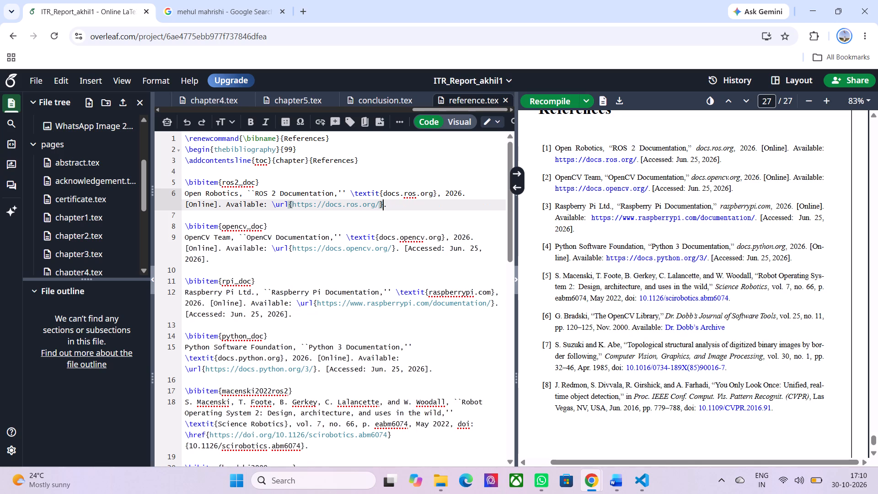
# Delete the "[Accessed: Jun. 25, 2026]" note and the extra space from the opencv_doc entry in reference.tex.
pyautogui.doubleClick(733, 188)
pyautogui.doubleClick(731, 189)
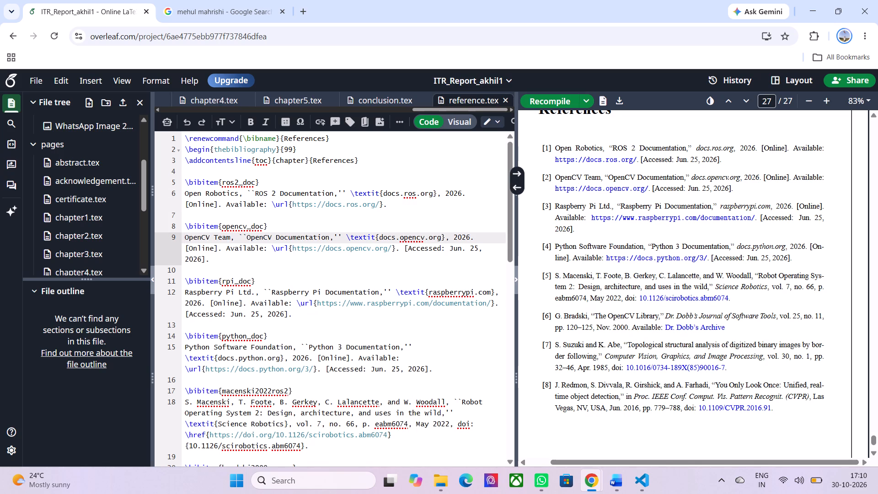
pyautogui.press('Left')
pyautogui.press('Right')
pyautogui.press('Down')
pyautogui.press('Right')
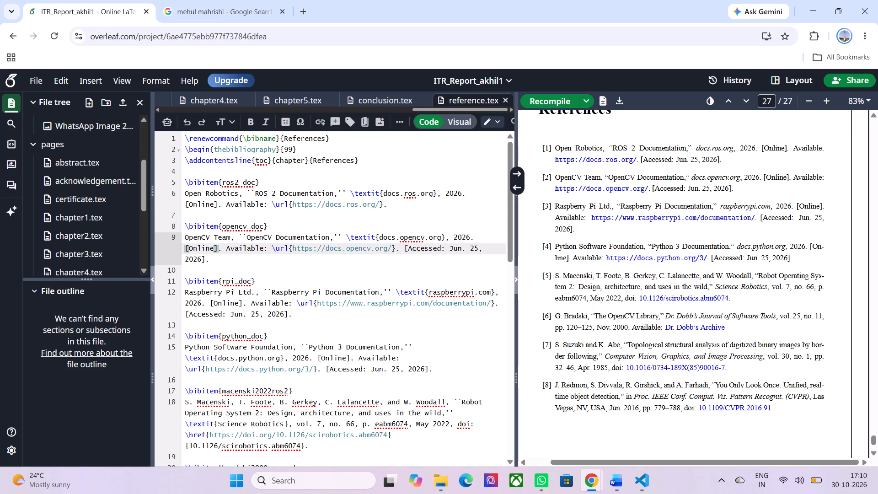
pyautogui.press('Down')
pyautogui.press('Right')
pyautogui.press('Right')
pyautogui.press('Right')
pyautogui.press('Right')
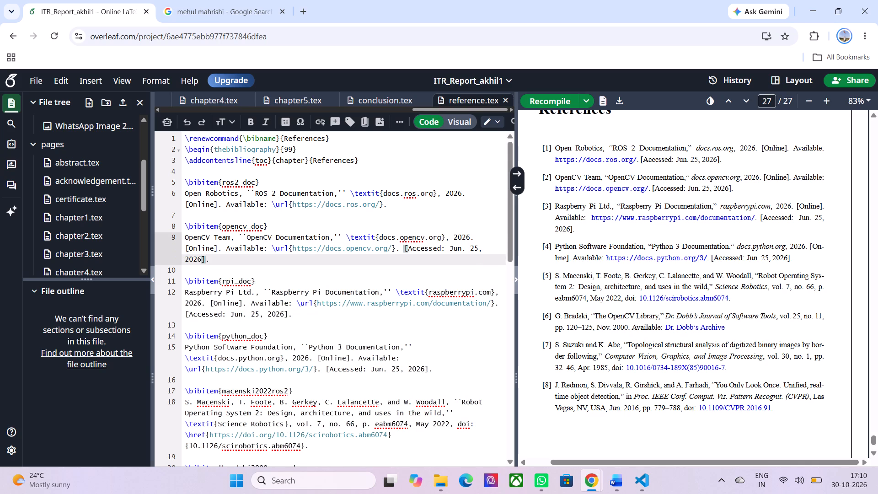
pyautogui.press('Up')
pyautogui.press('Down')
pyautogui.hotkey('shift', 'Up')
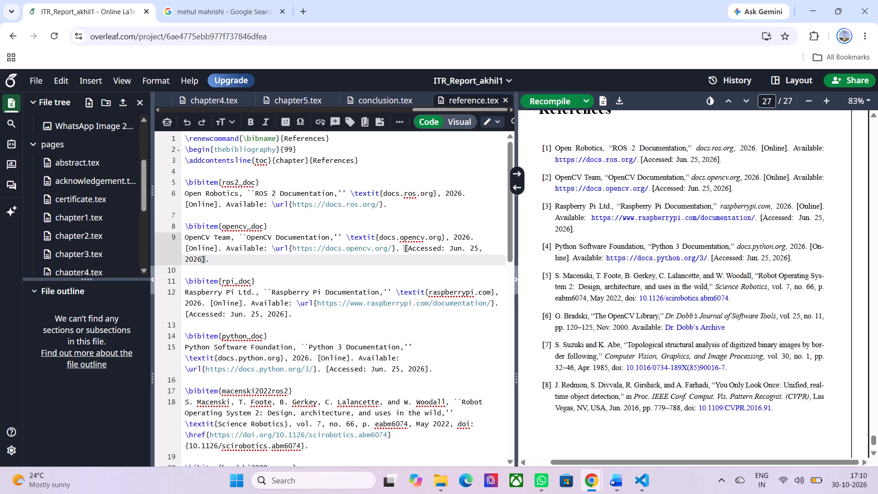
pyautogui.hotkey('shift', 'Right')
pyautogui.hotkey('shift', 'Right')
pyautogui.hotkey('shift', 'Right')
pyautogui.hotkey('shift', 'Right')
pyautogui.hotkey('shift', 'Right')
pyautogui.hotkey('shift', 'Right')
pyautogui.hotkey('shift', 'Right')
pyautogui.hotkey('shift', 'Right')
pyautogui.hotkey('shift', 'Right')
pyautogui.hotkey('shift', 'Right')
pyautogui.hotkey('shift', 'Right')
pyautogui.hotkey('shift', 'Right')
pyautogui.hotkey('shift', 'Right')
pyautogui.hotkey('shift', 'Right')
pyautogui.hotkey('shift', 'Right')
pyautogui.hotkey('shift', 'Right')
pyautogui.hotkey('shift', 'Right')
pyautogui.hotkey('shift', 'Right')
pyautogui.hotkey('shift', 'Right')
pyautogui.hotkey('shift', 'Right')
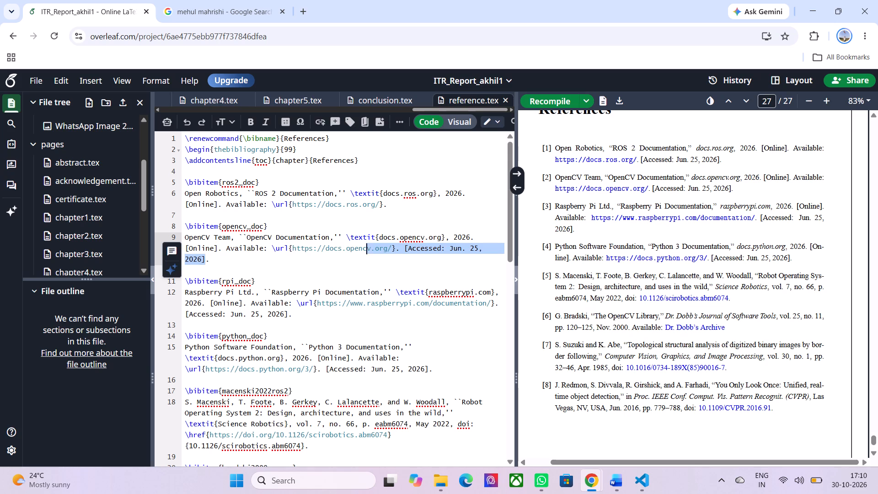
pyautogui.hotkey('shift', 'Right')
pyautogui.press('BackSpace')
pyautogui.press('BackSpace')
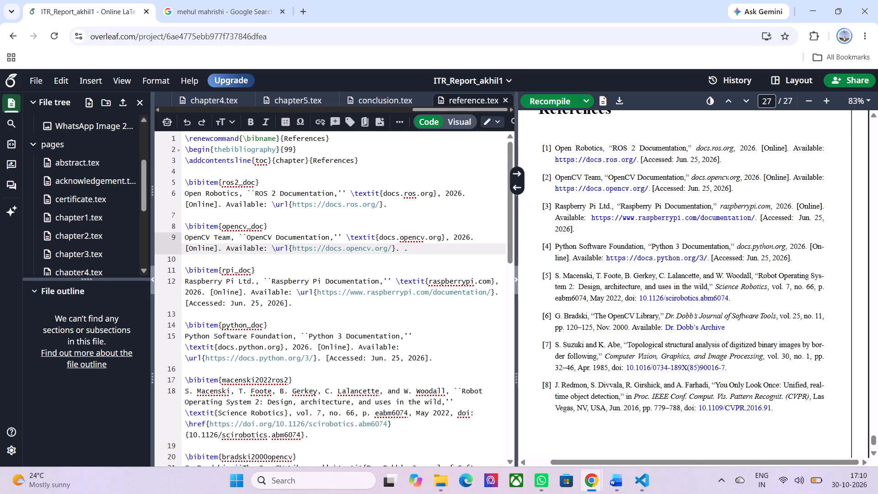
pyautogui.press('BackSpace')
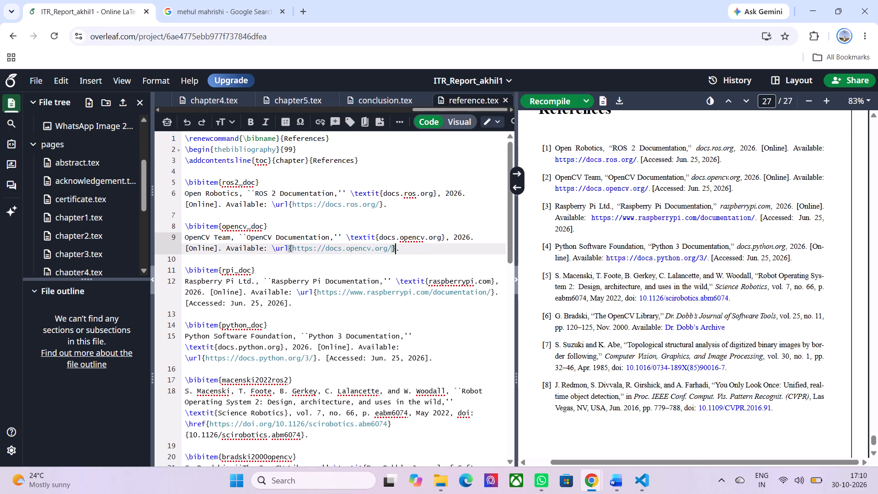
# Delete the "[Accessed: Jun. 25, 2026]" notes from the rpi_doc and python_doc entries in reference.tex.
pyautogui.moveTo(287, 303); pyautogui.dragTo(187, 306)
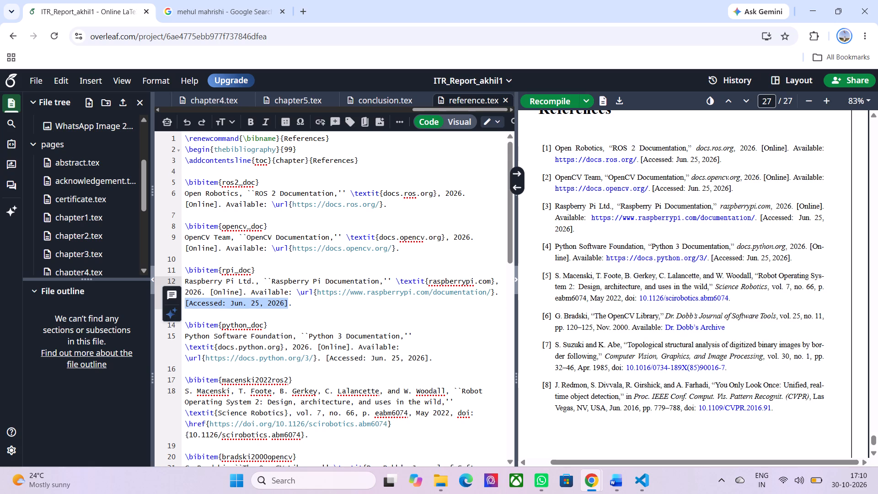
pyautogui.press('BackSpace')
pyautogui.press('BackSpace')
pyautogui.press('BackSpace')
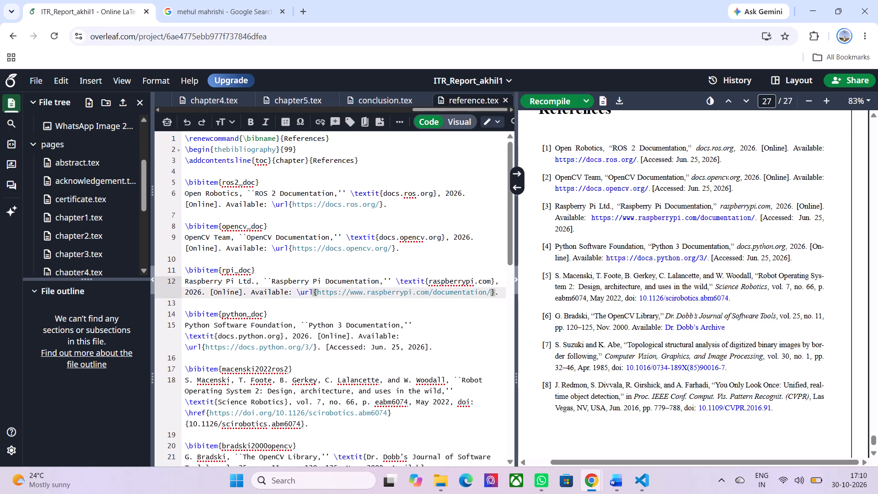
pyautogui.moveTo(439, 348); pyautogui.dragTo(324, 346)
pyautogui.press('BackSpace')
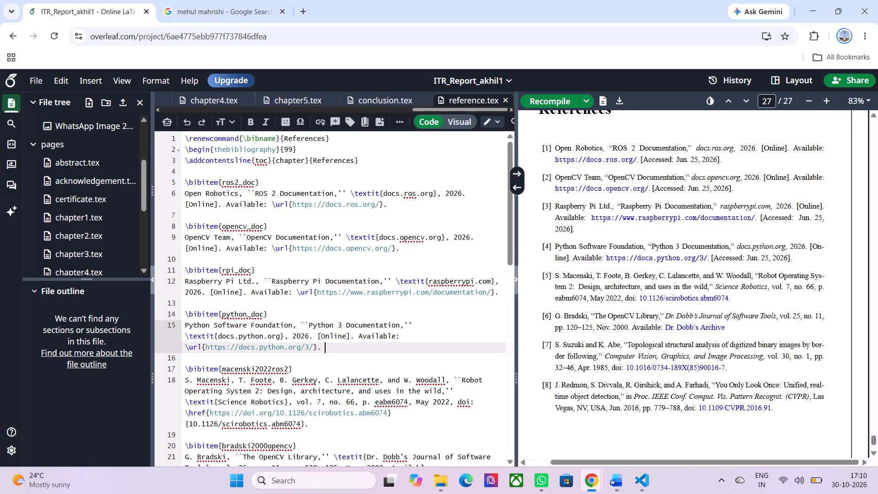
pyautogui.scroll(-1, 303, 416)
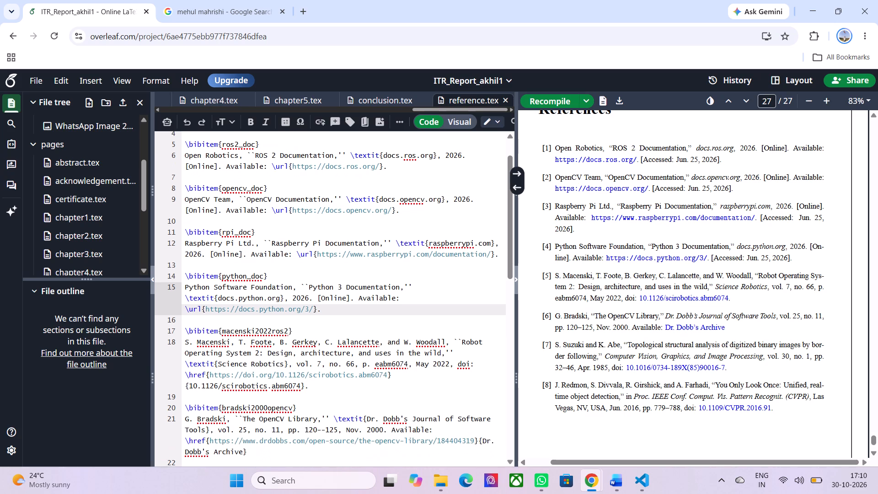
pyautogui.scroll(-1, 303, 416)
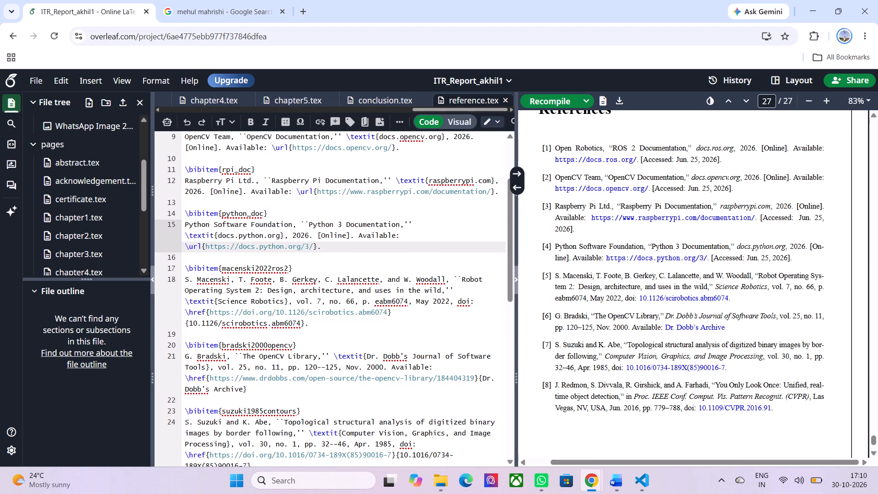
# Recompile the report to update its References page with the edited entries from reference.tex.
pyautogui.scroll(-1, 283, 392)
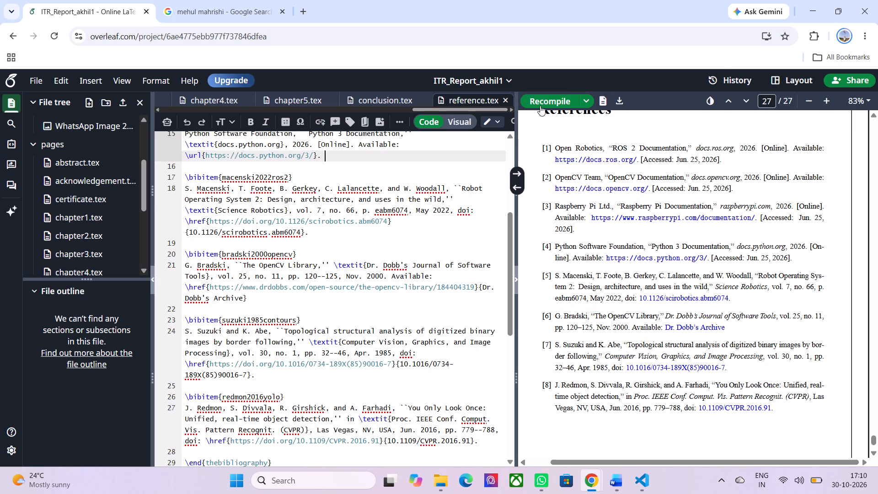
pyautogui.click(550, 98)
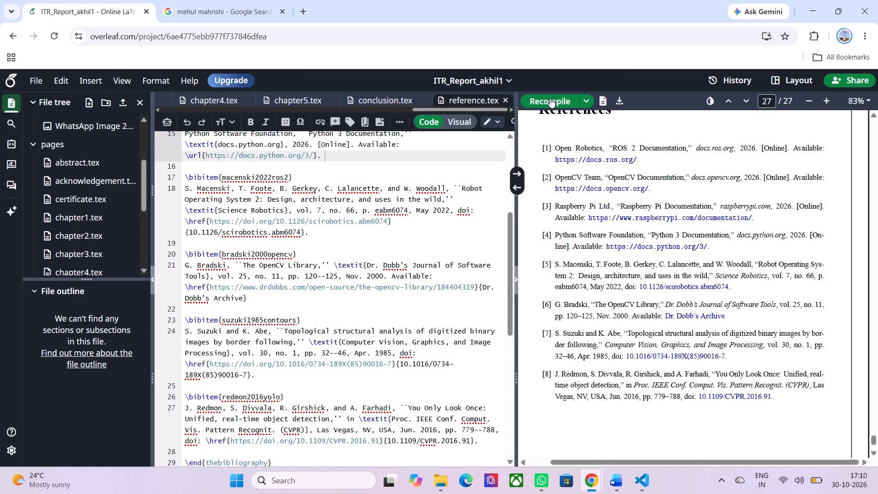
# Copy the entire bibliography source of reference.tex.
pyautogui.click(420, 256)
pyautogui.hotkey('ctrl', 'a')
pyautogui.hotkey('ctrl', 'c')
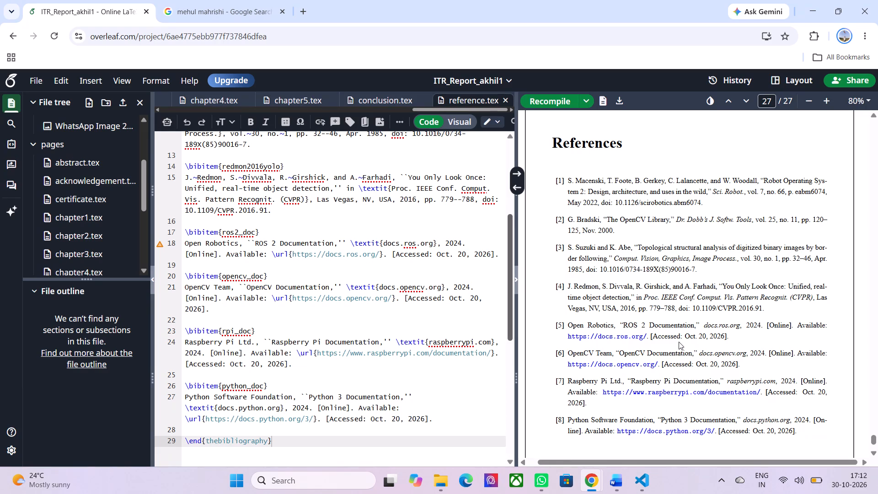
pyautogui.scroll(16, 679, 342)
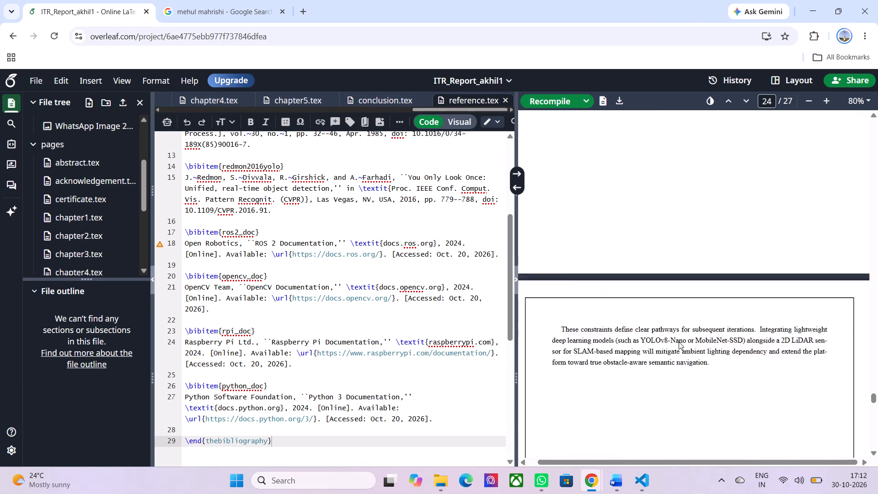
pyautogui.scroll(8, 679, 342)
pyautogui.scroll(20, 679, 342)
pyautogui.scroll(12, 679, 342)
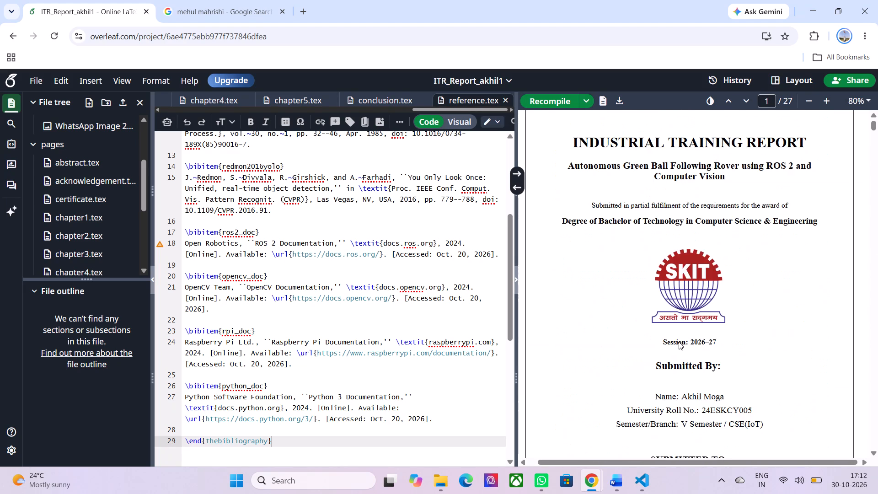
pyautogui.scroll(-2, 679, 342)
pyautogui.scroll(8, 679, 342)
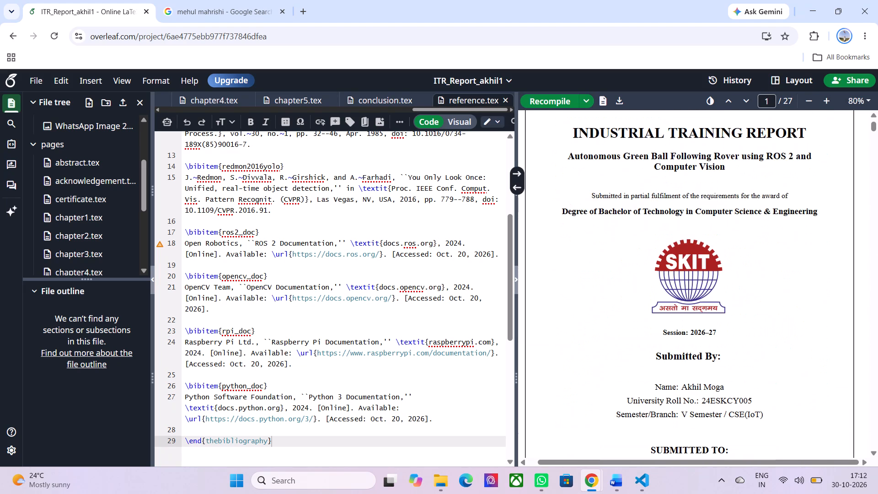
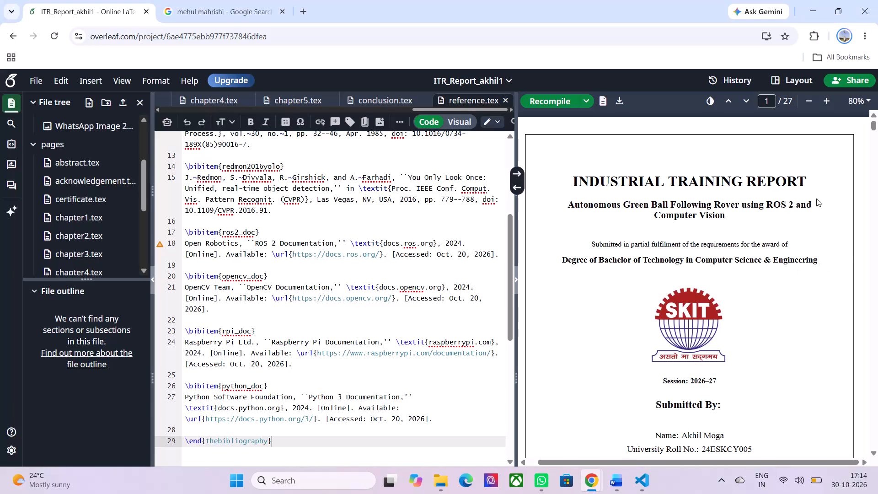
# Look over the compiled report's title page from the heading down to the submission details.
pyautogui.scroll(-1, 737, 215)
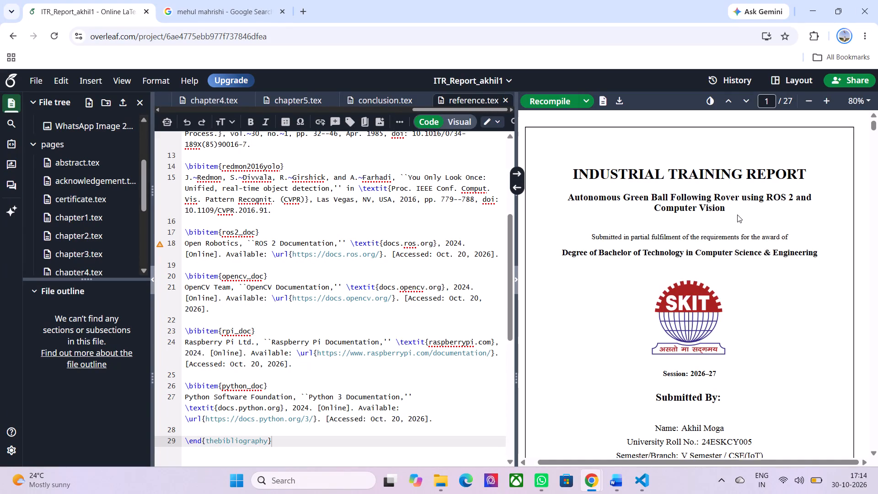
pyautogui.scroll(-1, 737, 215)
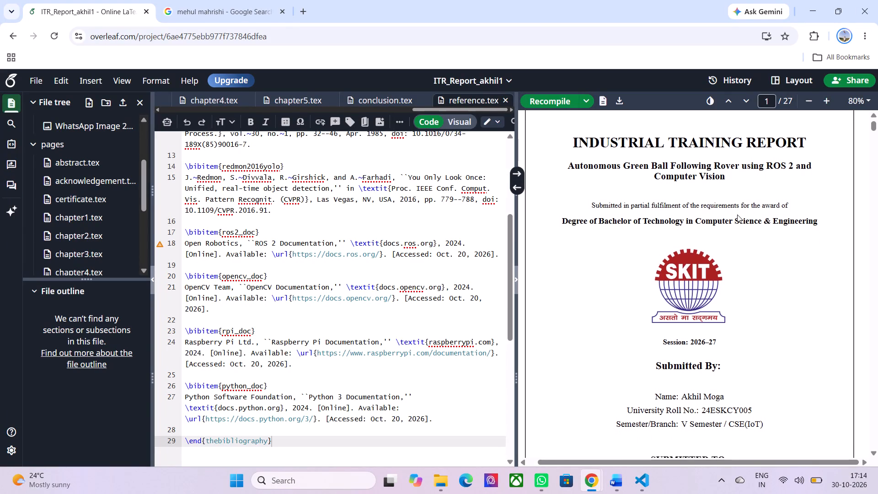
pyautogui.scroll(-3, 737, 215)
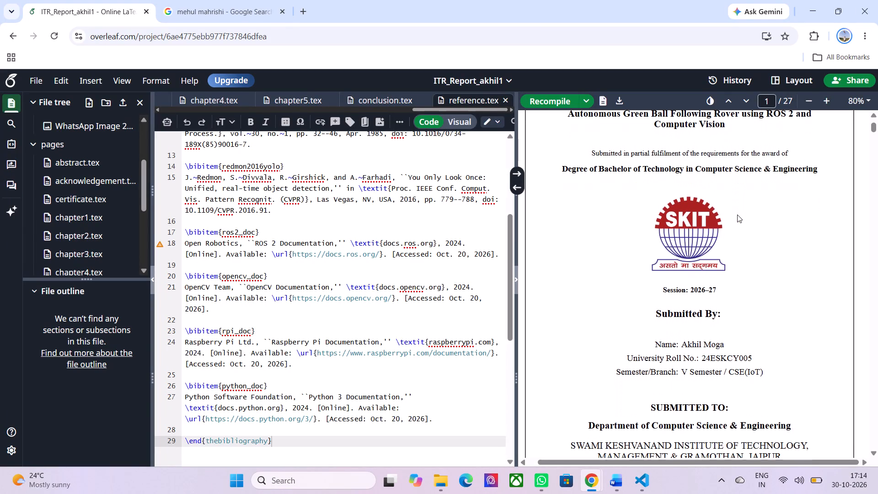
pyautogui.scroll(-2, 737, 215)
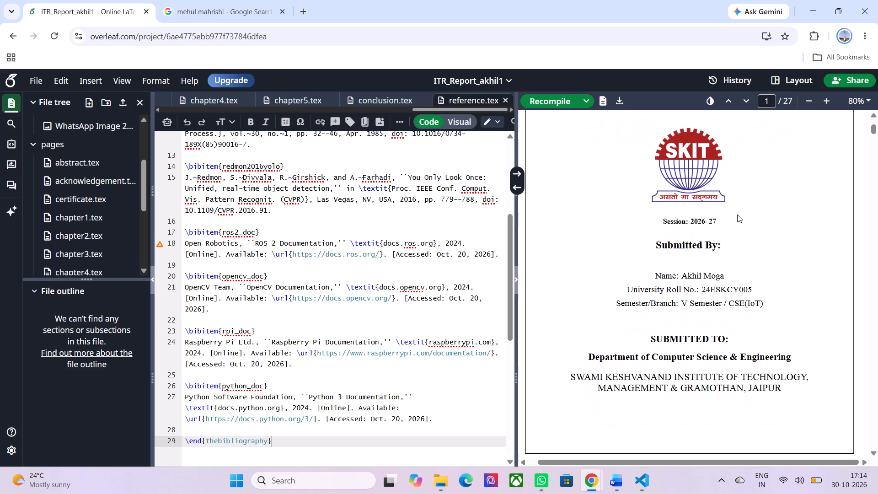
pyautogui.scroll(-1, 737, 215)
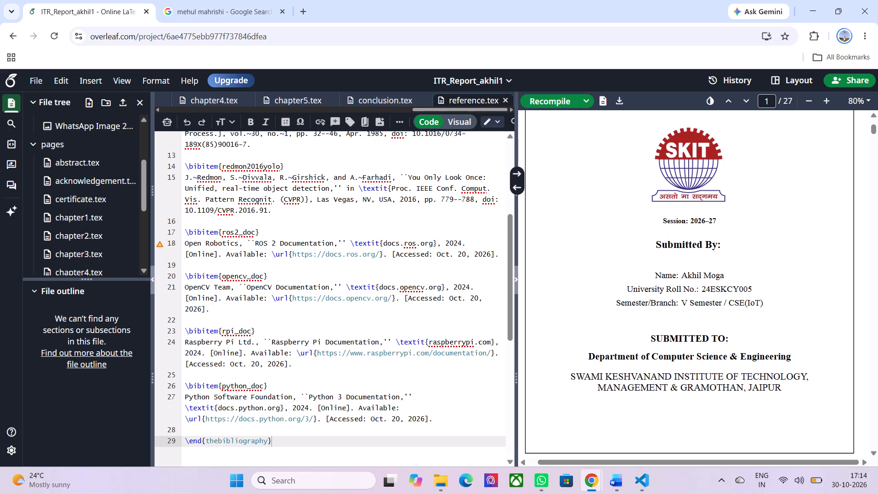
# Locate the "Submitted By:" heading's source in cover.tex, delete its textbf command name, and recompile the report.
pyautogui.moveTo(720, 245); pyautogui.dragTo(635, 244)
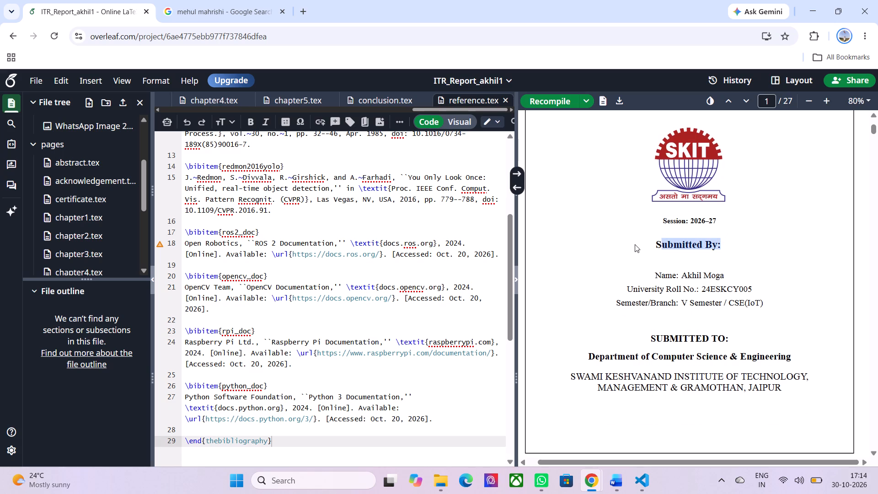
pyautogui.doubleClick(699, 247)
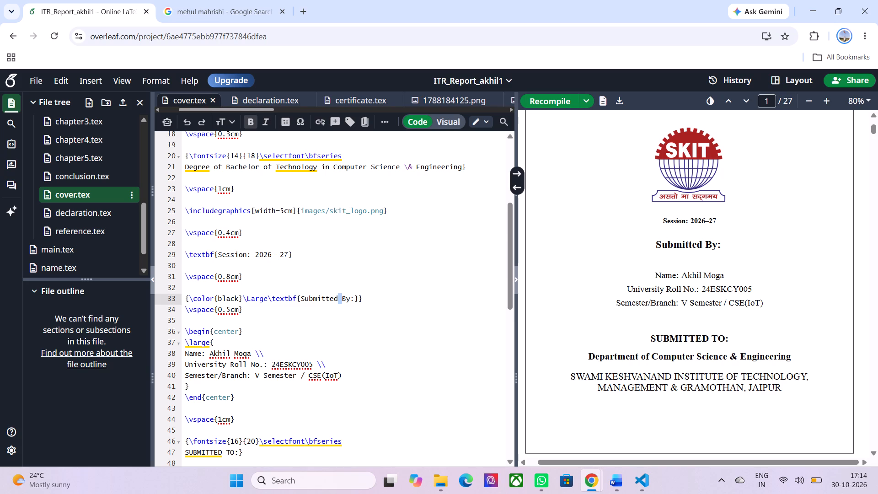
pyautogui.moveTo(296, 300); pyautogui.dragTo(278, 300)
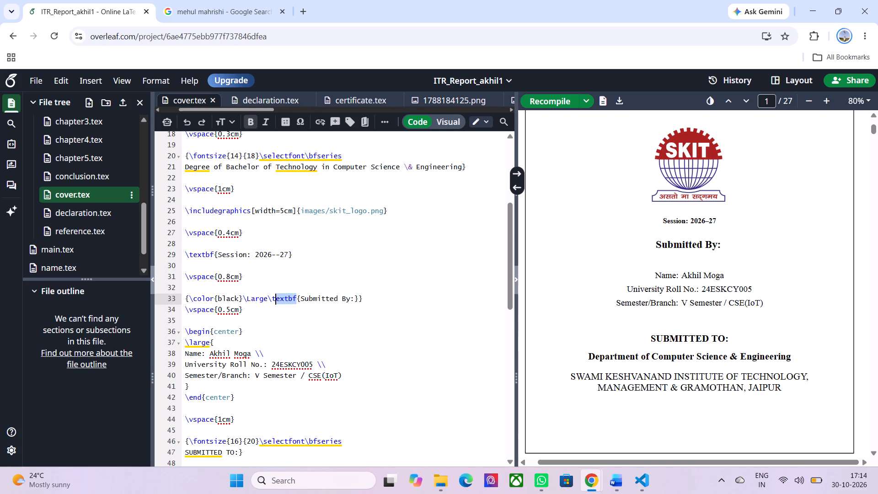
pyautogui.moveTo(278, 300); pyautogui.dragTo(273, 301)
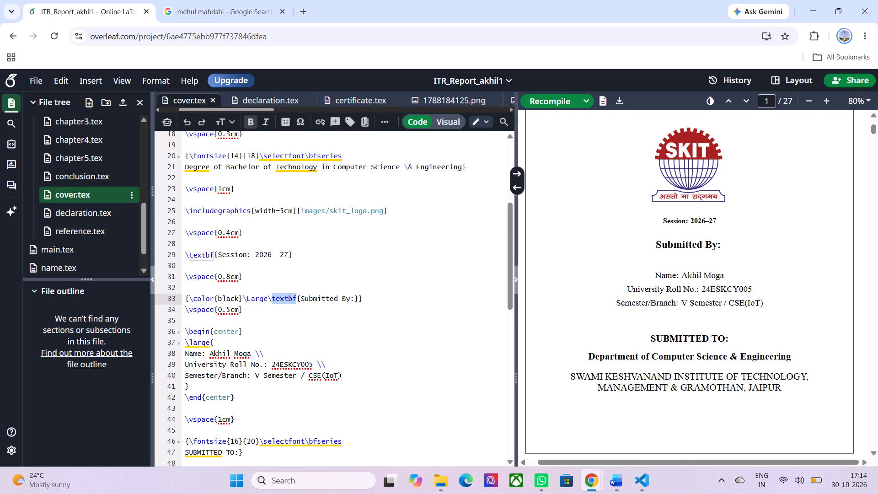
pyautogui.moveTo(273, 301); pyautogui.dragTo(273, 301)
pyautogui.press('BackSpace')
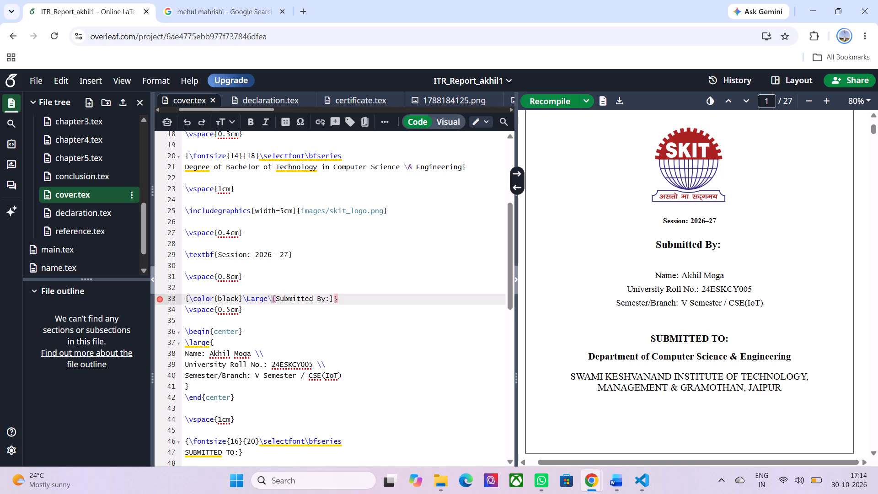
pyautogui.click(549, 99)
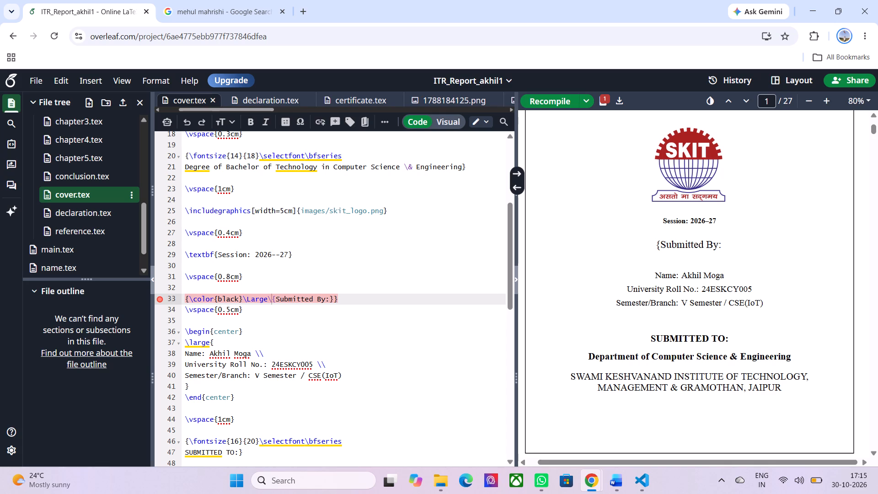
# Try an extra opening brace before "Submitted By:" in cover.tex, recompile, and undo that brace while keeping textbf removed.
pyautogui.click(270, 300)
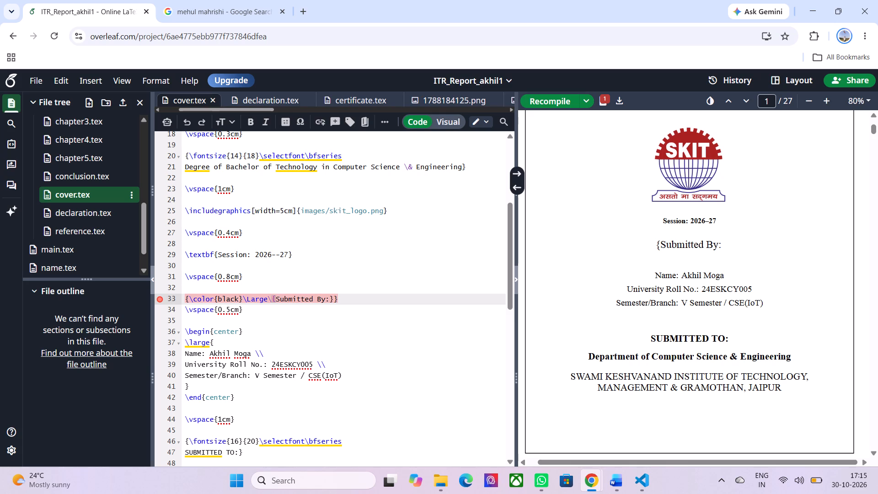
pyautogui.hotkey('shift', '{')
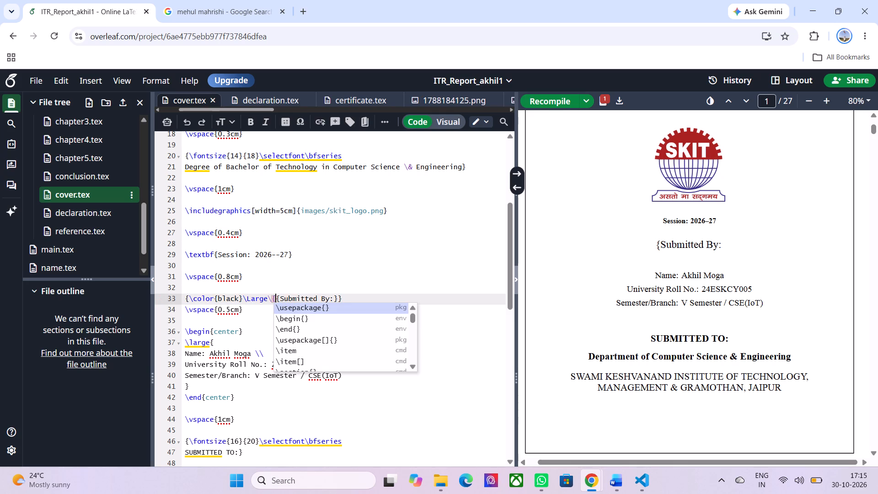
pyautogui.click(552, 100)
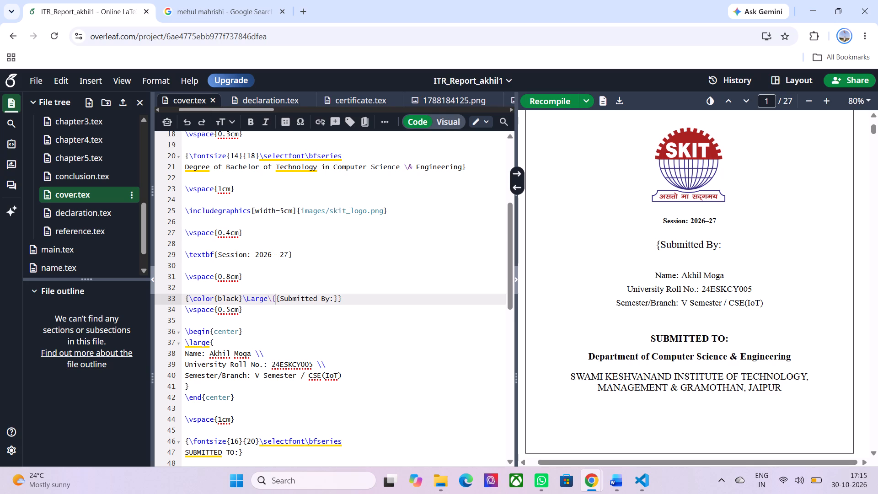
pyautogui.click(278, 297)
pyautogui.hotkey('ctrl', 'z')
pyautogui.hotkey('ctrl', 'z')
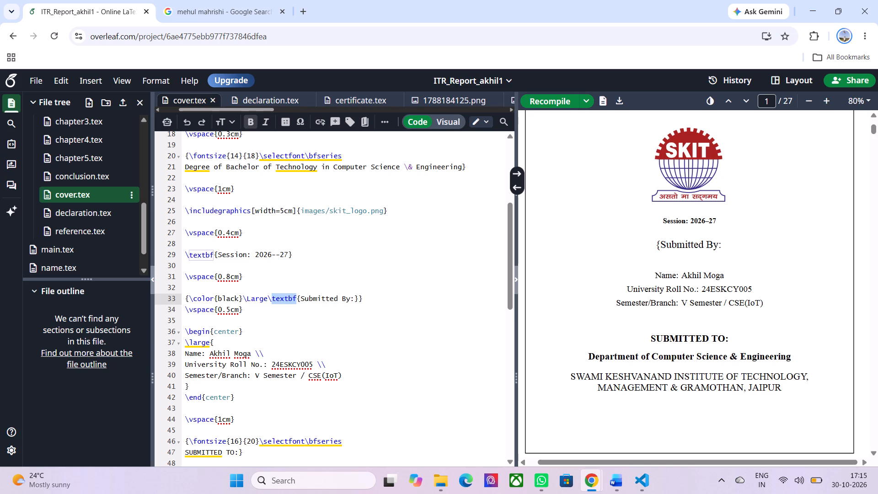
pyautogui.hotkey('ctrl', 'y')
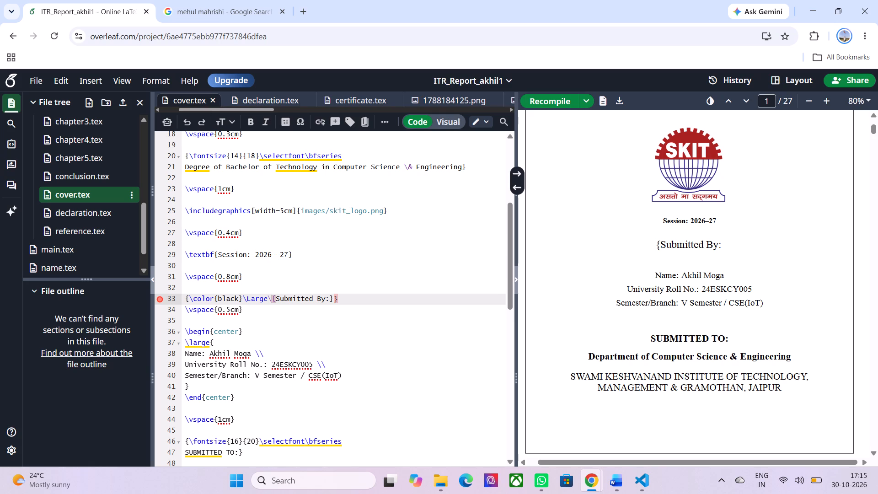
# Delete the last closing brace from the "Submitted By:" line in cover.tex and recompile the report.
pyautogui.click(343, 302)
pyautogui.press('BackSpace')
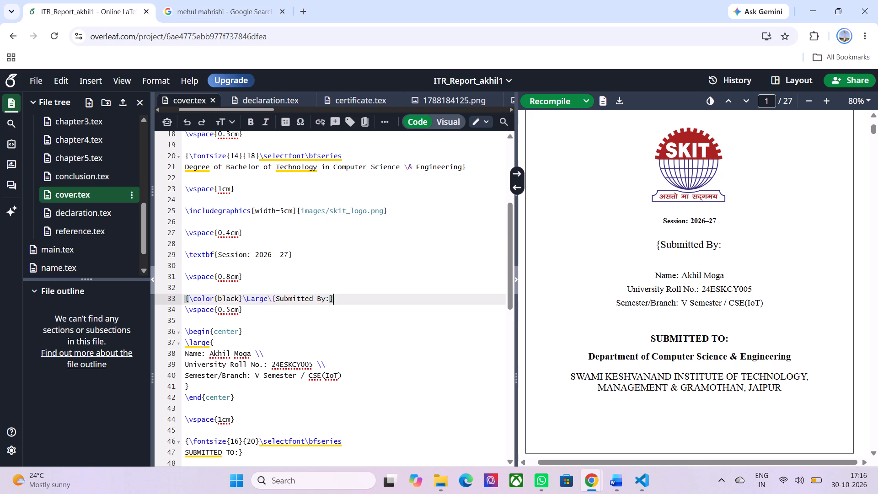
pyautogui.click(562, 102)
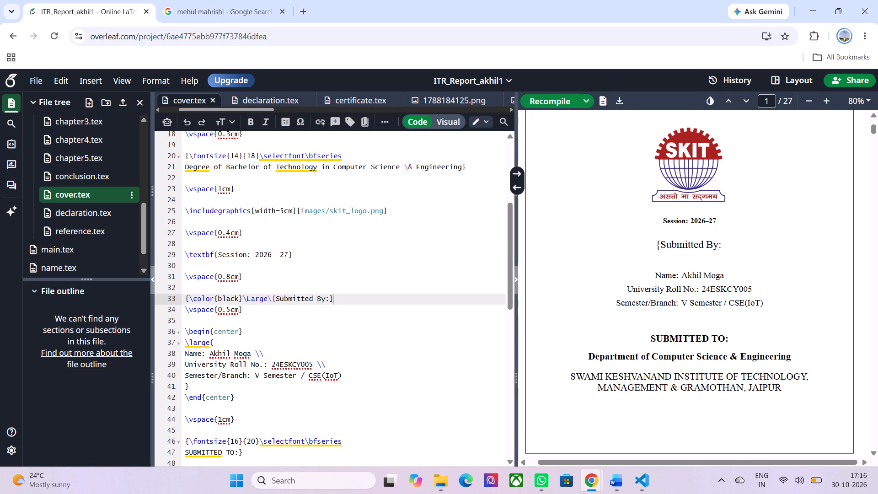
# Delete the opening brace before "Submitted" and the colon after "By" in cover.tex, and recompile the report.
pyautogui.click(277, 297)
pyautogui.press('BackSpace')
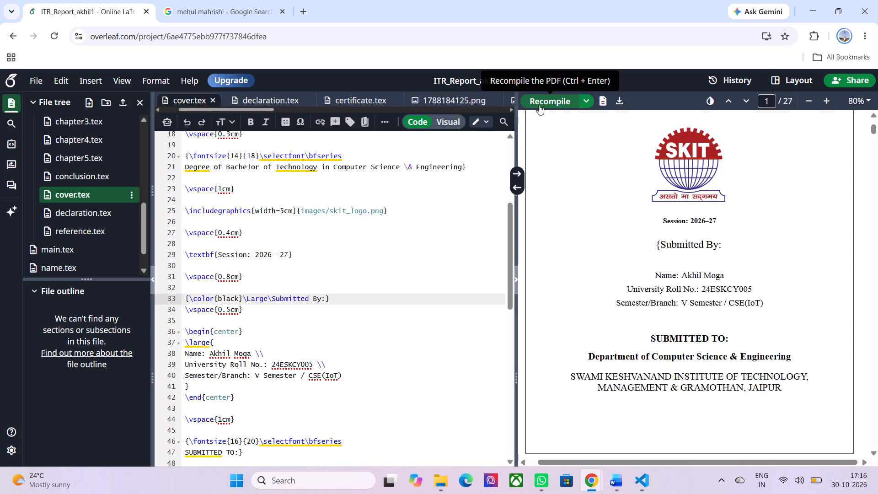
pyautogui.click(323, 302)
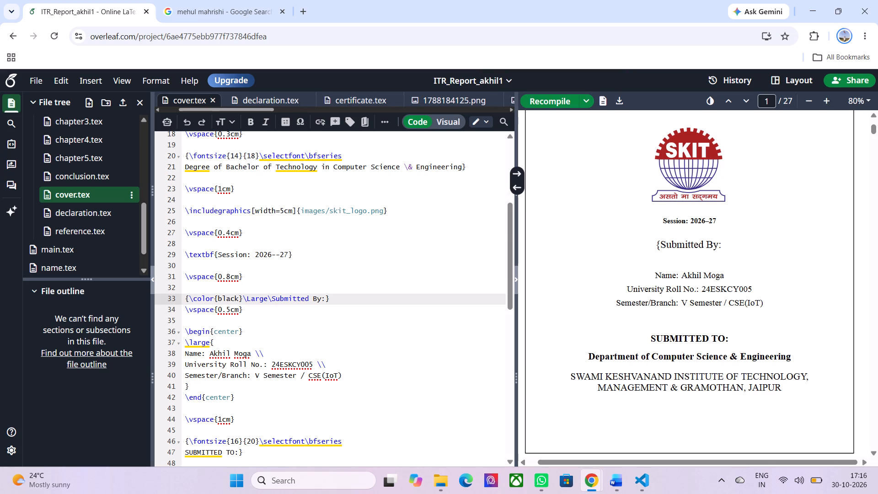
pyautogui.press('Right')
pyautogui.press('BackSpace')
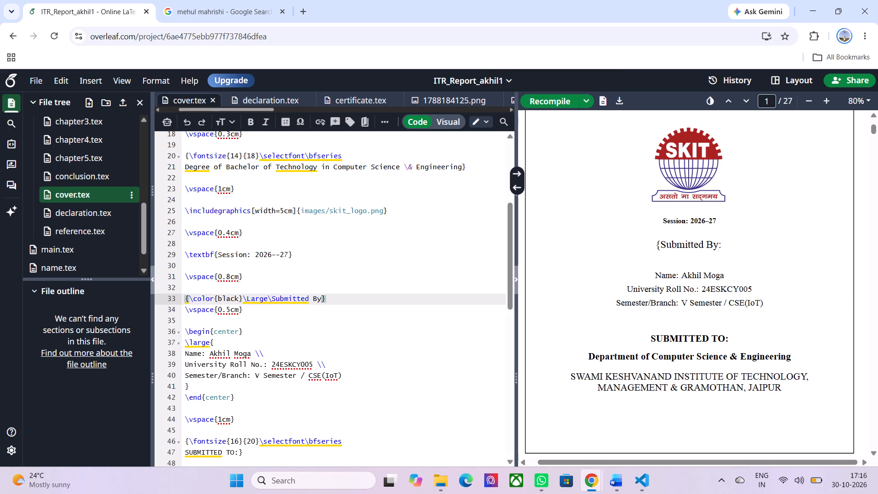
pyautogui.click(557, 99)
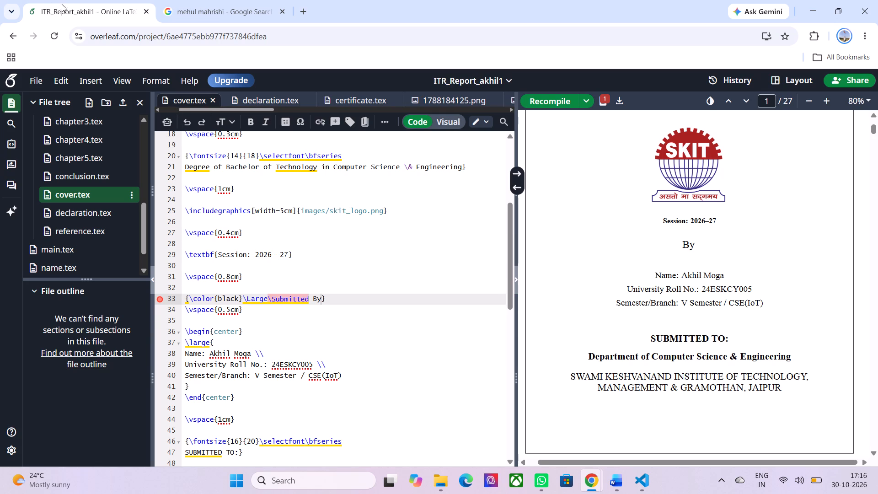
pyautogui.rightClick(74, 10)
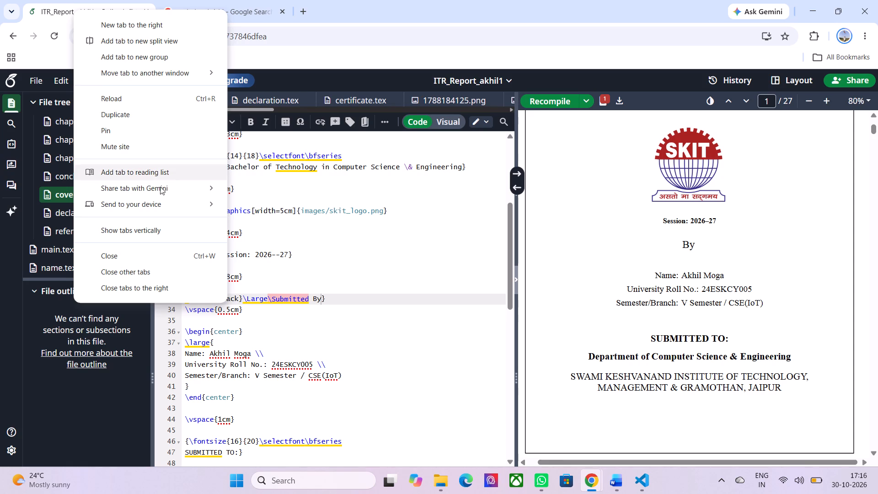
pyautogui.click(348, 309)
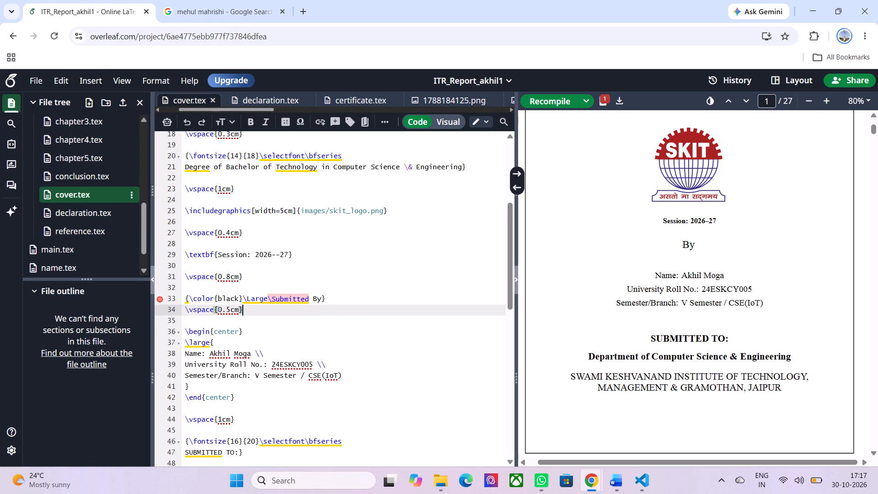
# Replace the backslash before "Submitted By" in cover.tex with an opening brace and recompile the report.
pyautogui.click(274, 298)
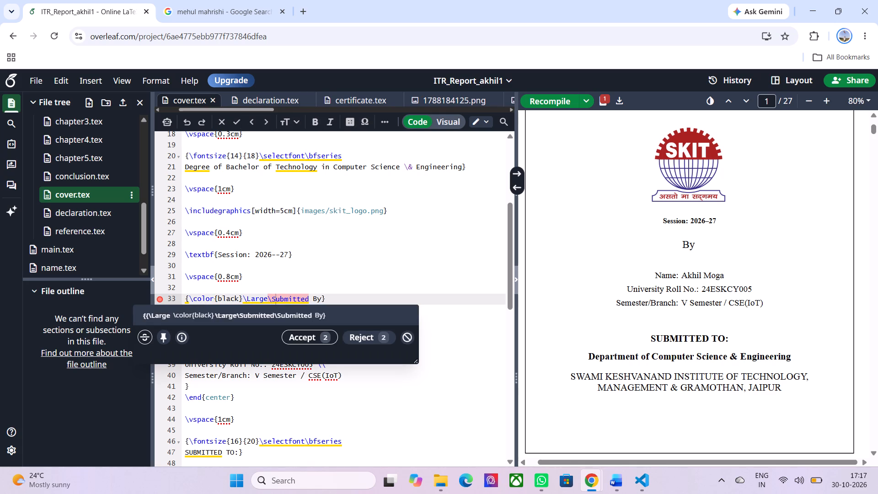
pyautogui.press('Left')
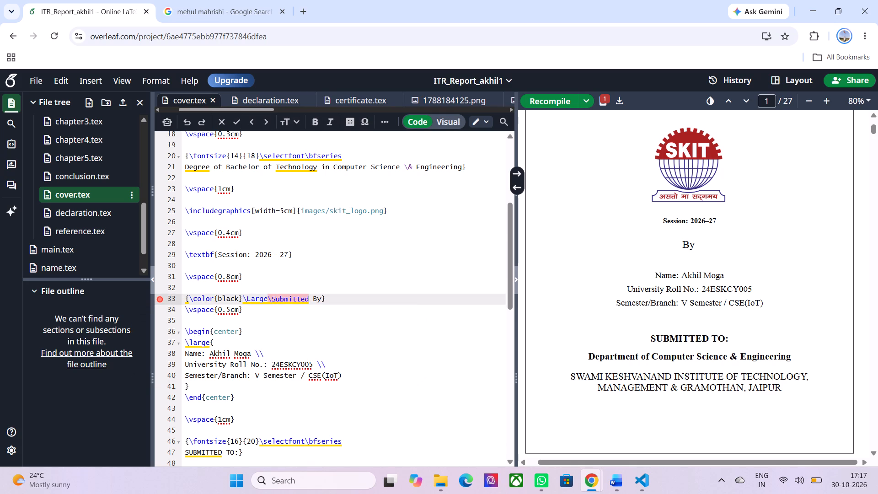
pyautogui.press('BackSpace')
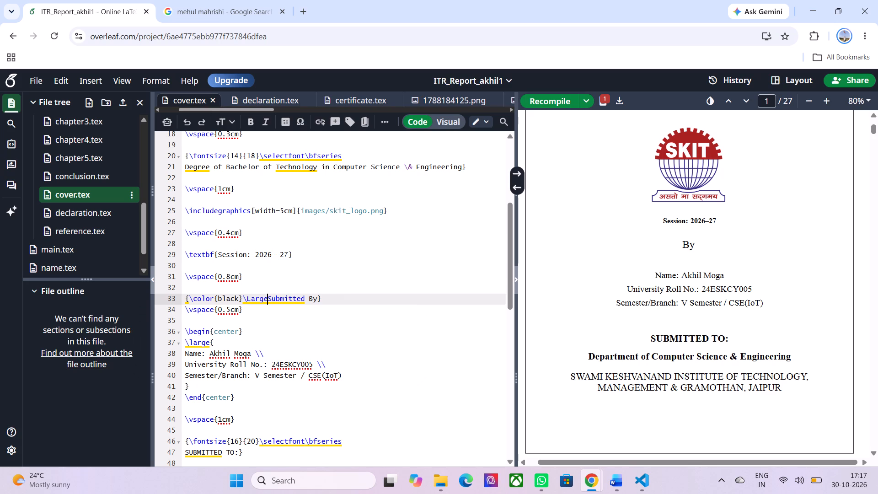
pyautogui.hotkey('shift', '{')
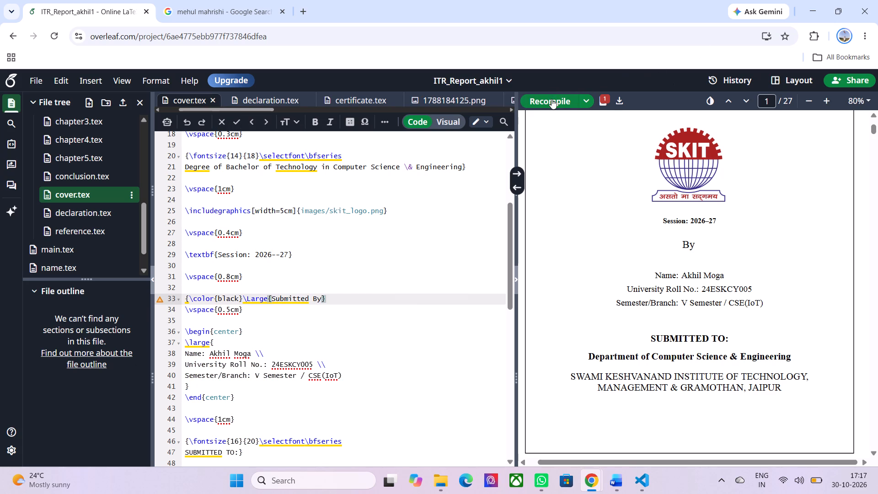
pyautogui.click(552, 99)
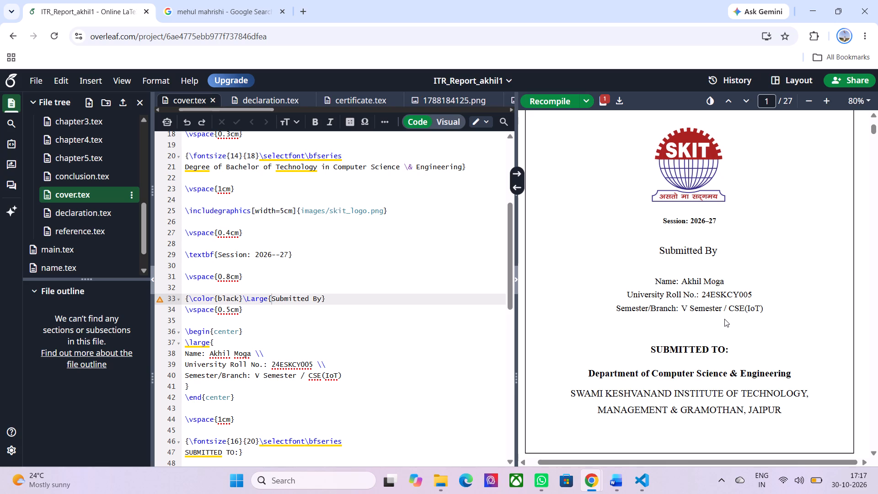
# Check the recompiled cover page and open the Declaration page's opening paragraph in declaration.tex.
pyautogui.scroll(-1, 687, 380)
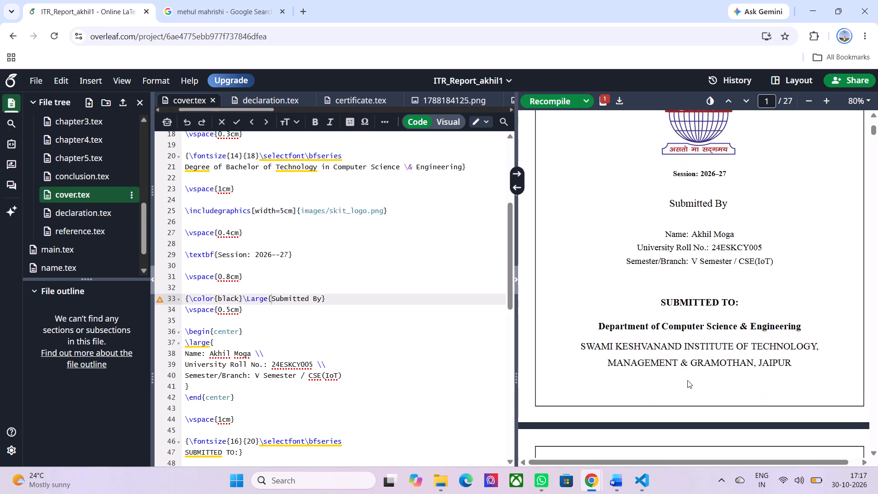
pyautogui.scroll(-1, 687, 380)
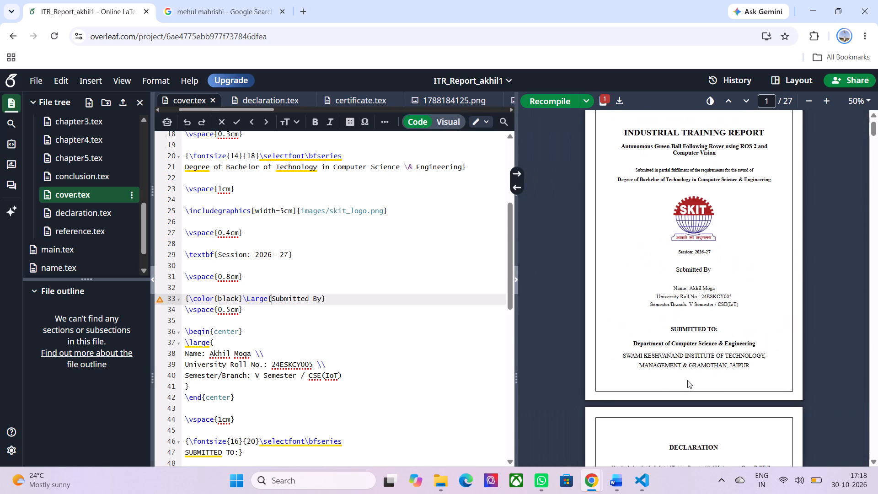
pyautogui.scroll(2, 687, 380)
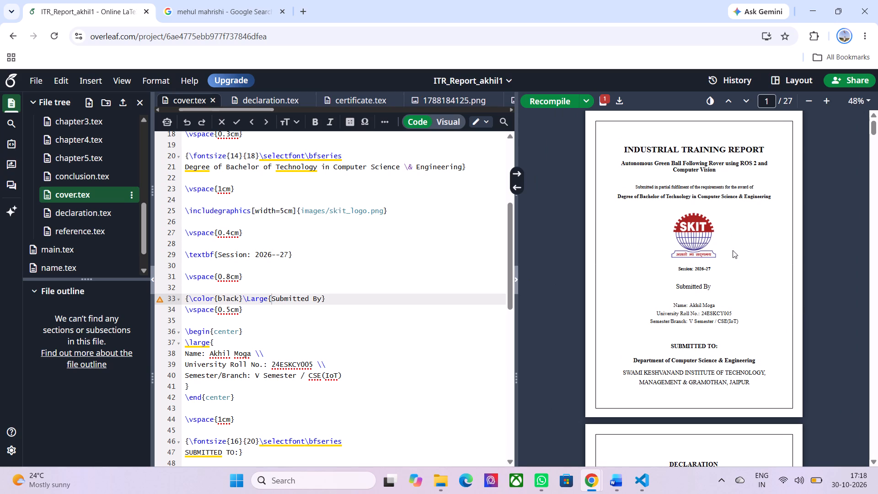
pyautogui.scroll(-1, 722, 260)
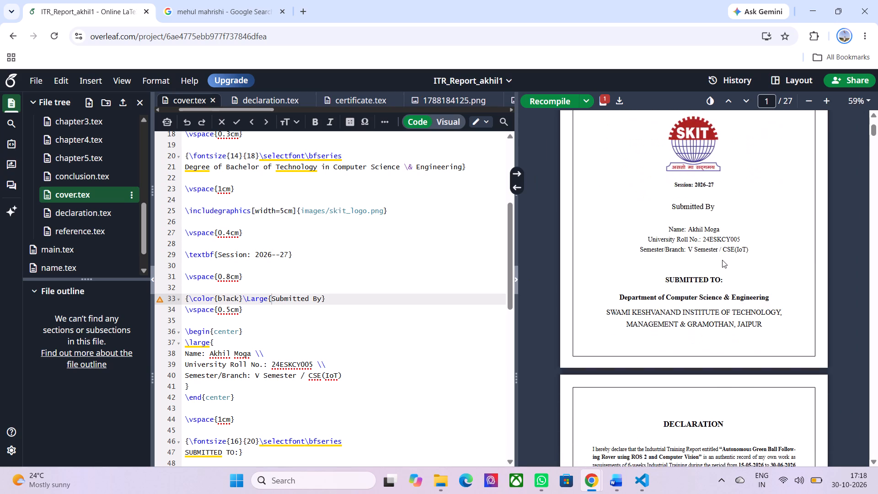
pyautogui.scroll(-3, 722, 260)
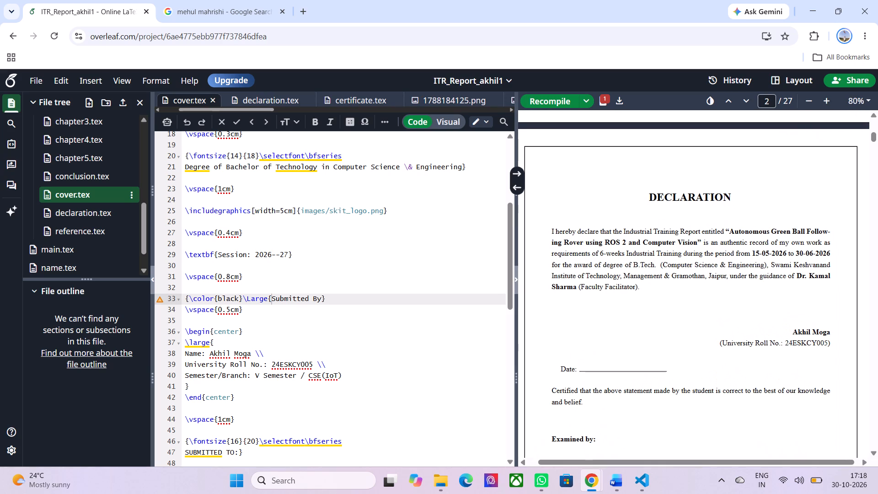
pyautogui.doubleClick(634, 289)
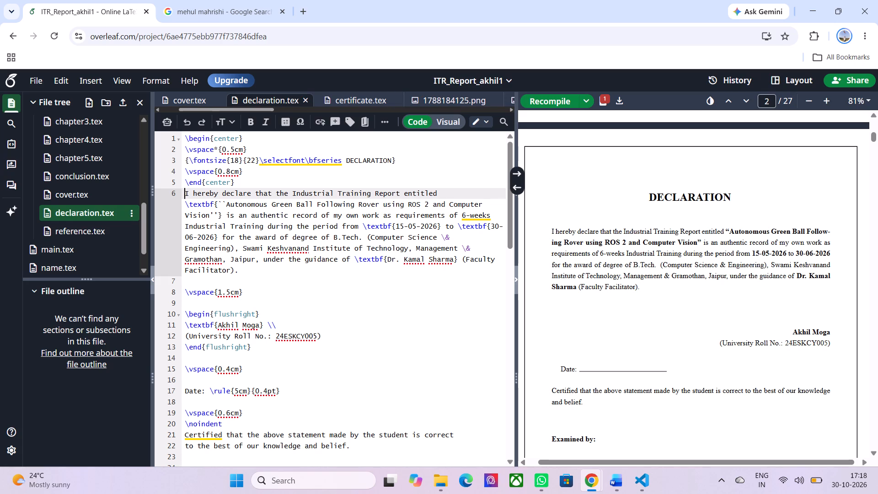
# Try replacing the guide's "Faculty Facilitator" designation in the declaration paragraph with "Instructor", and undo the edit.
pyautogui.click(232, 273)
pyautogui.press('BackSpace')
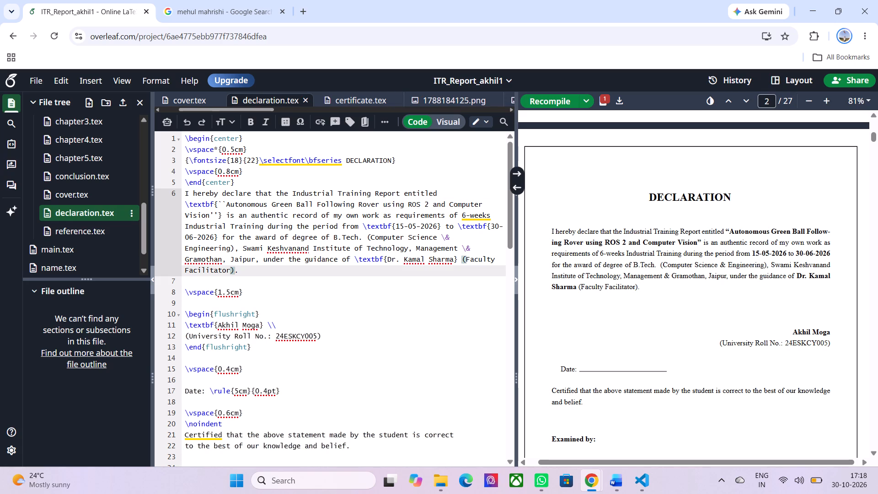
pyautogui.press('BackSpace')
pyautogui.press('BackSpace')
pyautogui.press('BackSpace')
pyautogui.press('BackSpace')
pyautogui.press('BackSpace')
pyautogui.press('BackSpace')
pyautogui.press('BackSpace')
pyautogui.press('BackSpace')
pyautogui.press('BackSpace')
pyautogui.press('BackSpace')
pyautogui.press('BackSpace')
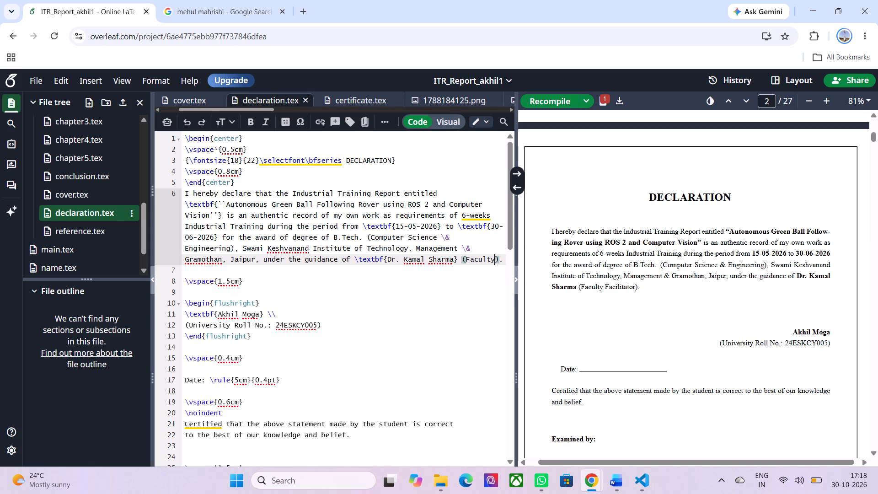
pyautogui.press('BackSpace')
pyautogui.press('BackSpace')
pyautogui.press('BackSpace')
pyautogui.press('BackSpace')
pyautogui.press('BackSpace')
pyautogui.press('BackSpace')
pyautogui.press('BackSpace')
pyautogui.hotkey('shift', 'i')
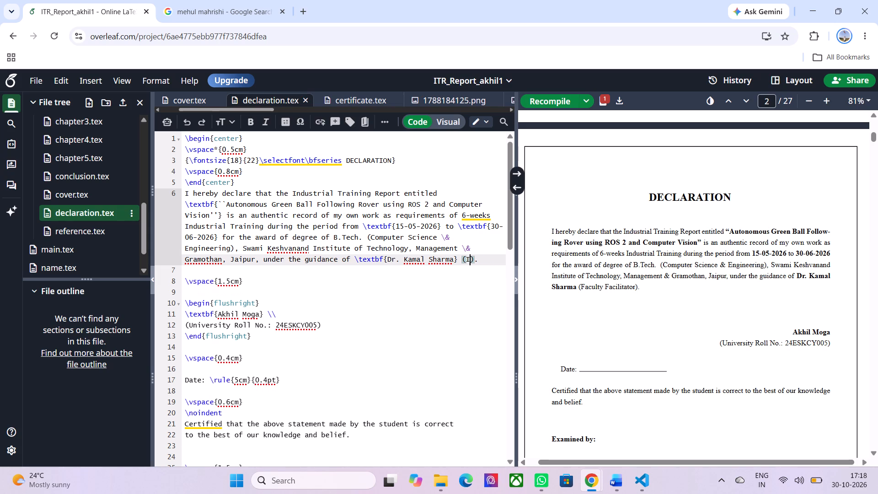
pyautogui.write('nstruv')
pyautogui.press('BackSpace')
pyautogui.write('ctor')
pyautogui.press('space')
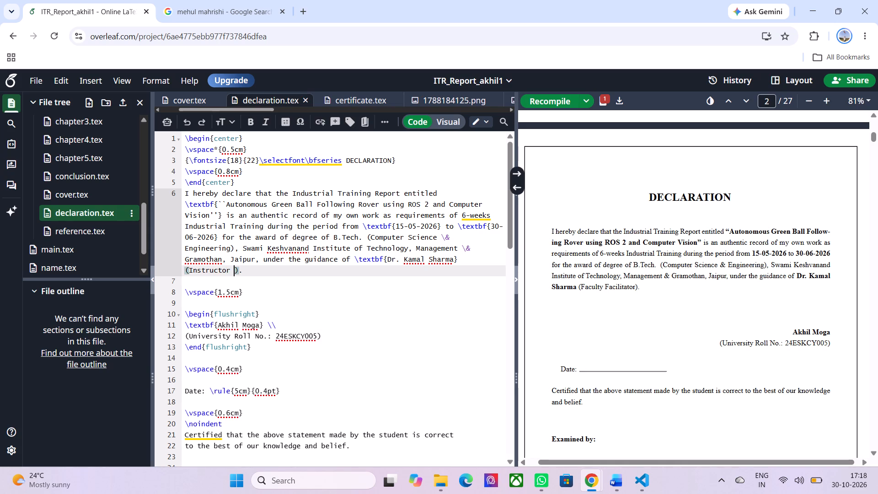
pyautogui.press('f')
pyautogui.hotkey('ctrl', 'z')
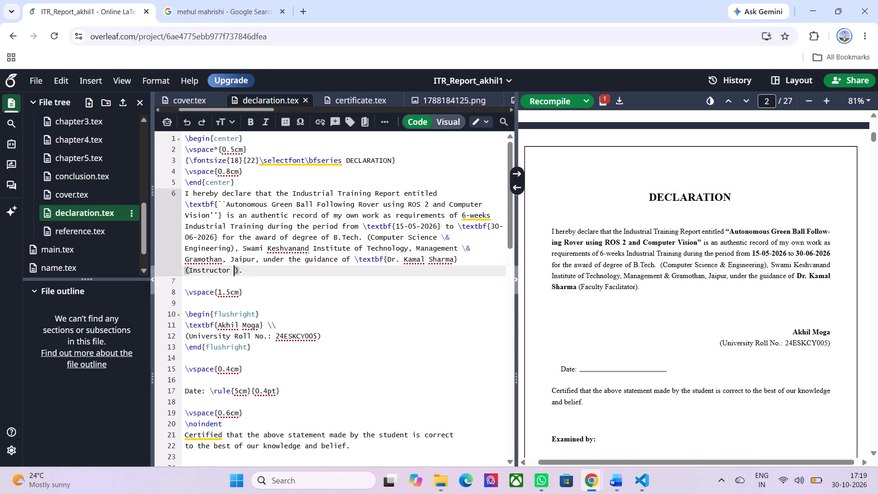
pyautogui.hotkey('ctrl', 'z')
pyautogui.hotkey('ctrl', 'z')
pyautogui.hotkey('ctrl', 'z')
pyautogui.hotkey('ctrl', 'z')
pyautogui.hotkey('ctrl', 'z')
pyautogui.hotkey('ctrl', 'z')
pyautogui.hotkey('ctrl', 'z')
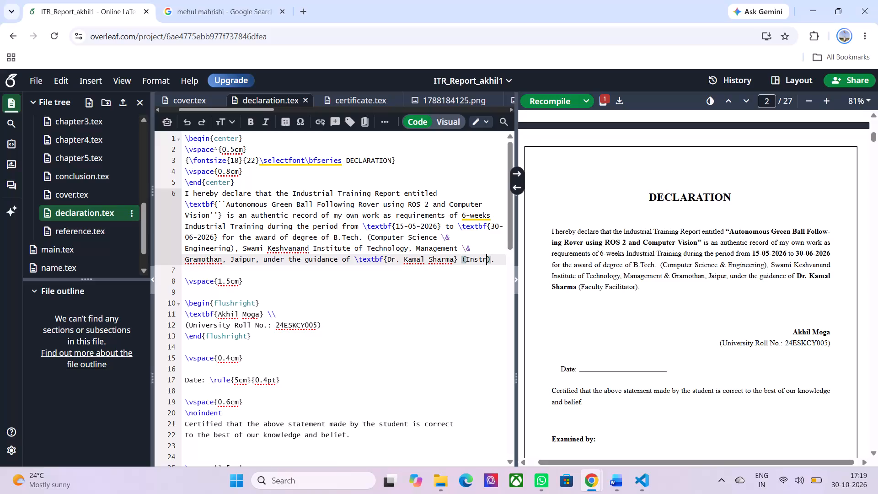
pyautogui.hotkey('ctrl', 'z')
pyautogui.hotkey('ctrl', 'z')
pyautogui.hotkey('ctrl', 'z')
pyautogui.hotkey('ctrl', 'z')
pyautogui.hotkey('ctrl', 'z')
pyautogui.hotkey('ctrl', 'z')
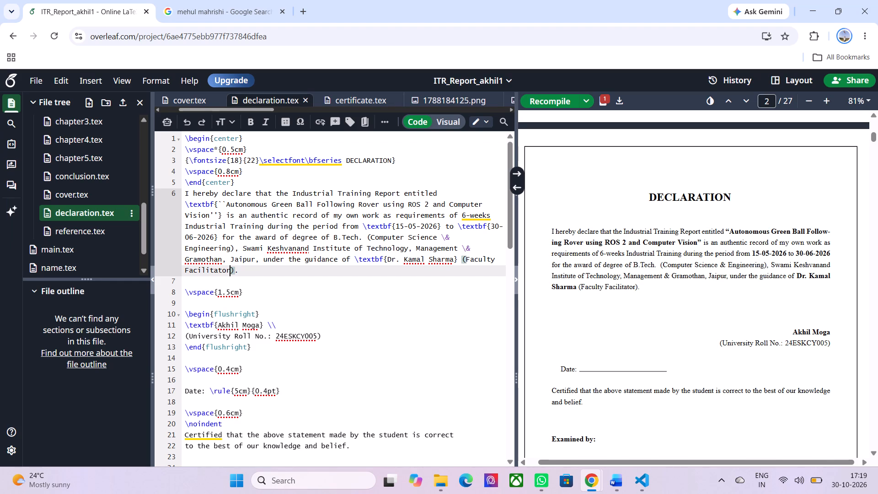
# Delete "(Faculty Facilitator)" after the guide's name in the declaration paragraph of declaration.tex, keeping the closing full stop.
pyautogui.click(236, 271)
pyautogui.press('BackSpace')
pyautogui.press('BackSpace')
pyautogui.press('BackSpace')
pyautogui.press('BackSpace')
pyautogui.press('BackSpace')
pyautogui.press('BackSpace')
pyautogui.press('BackSpace')
pyautogui.press('BackSpace')
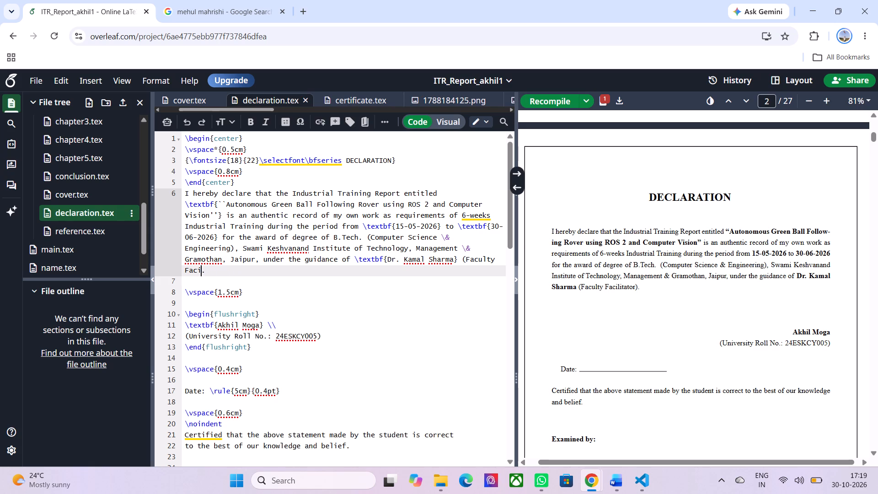
# Finish deleting the "(Faculty Facilitator)" designation after the guide's name in the declaration paragraph, keeping the full stop, and recompile the report.
pyautogui.press('BackSpace')
pyautogui.press('BackSpace')
pyautogui.press('BackSpace')
pyautogui.press('BackSpace')
pyautogui.press('BackSpace')
pyautogui.press('BackSpace')
pyautogui.press('BackSpace')
pyautogui.press('BackSpace')
pyautogui.press('BackSpace')
pyautogui.press('BackSpace')
pyautogui.press('BackSpace')
pyautogui.press('BackSpace')
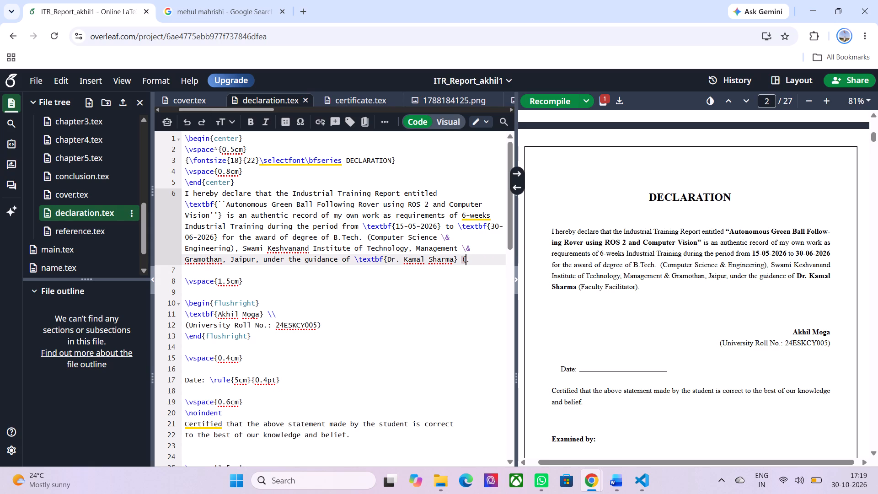
pyautogui.press('BackSpace')
pyautogui.press('BackSpace')
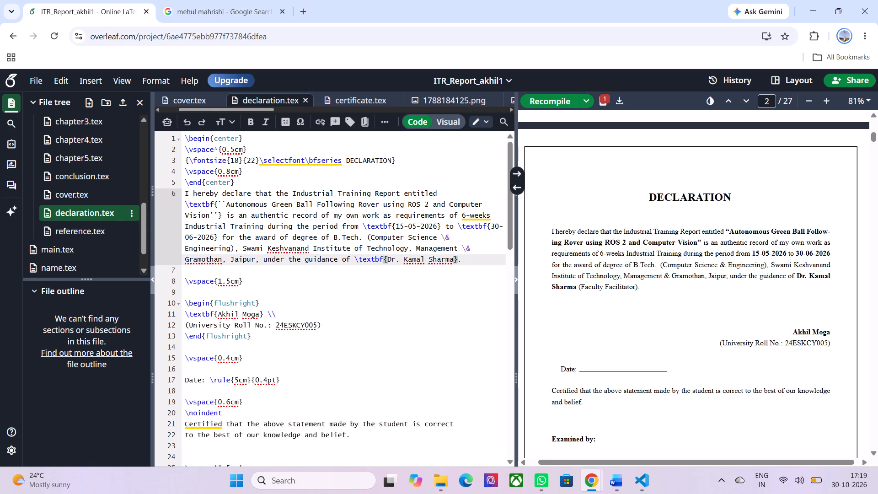
pyautogui.click(566, 103)
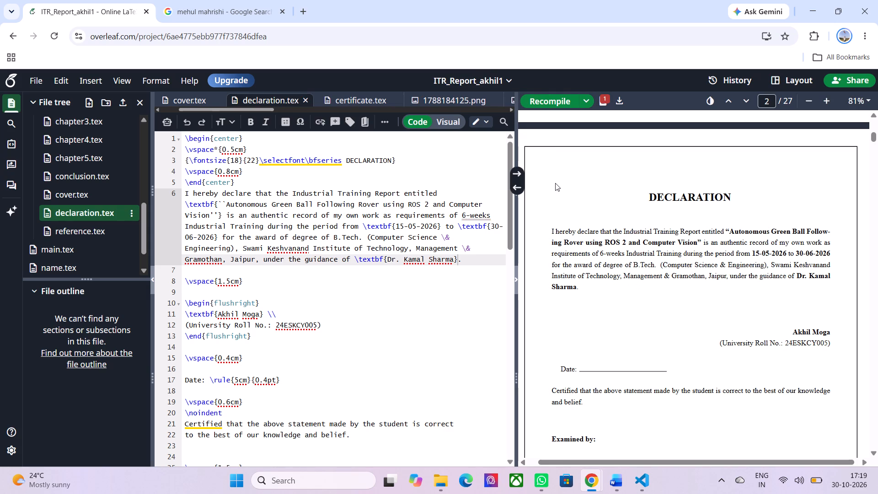
# Switch the computer's Wi-Fi connection to the vivo Y19 5G network and return to the report.
pyautogui.click(791, 486)
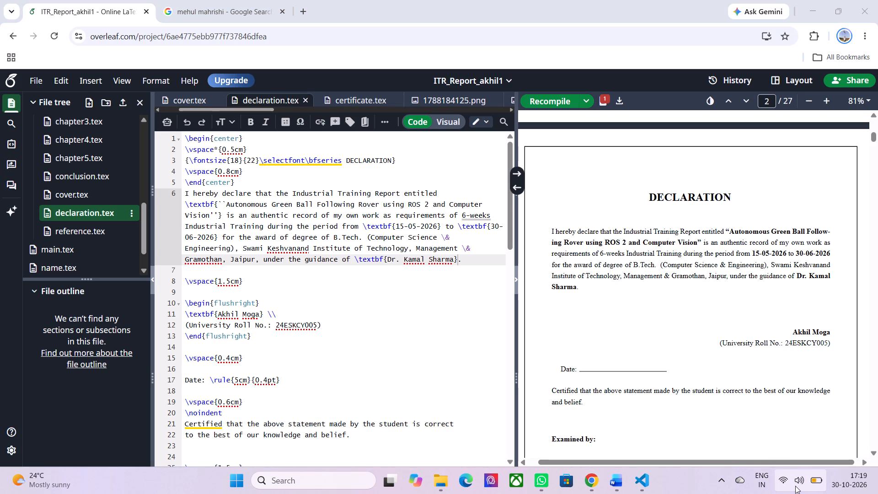
pyautogui.click(795, 486)
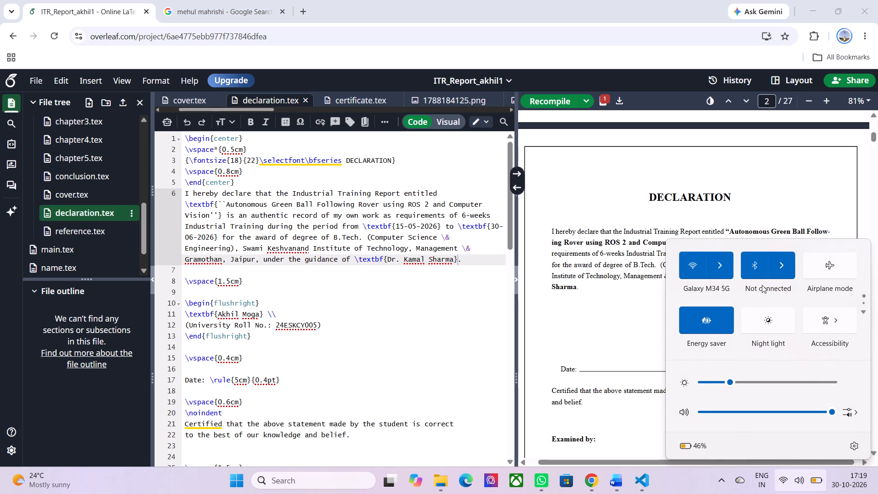
pyautogui.click(732, 276)
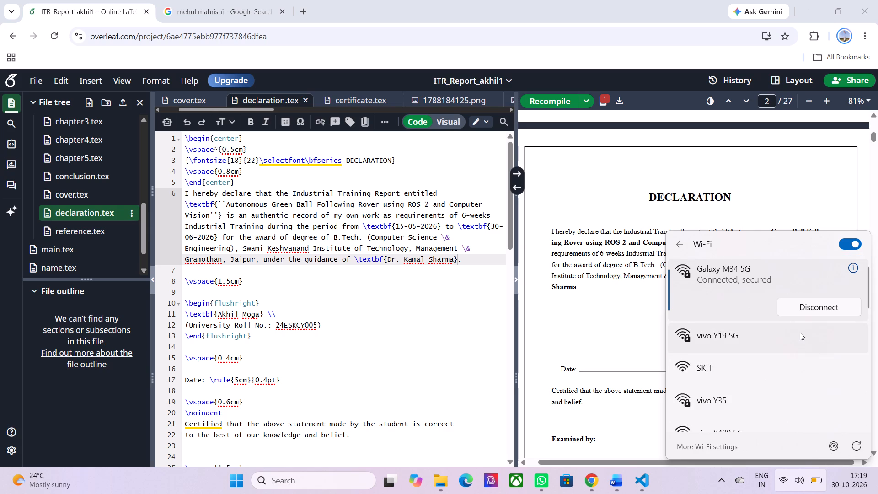
pyautogui.click(800, 333)
pyautogui.click(810, 360)
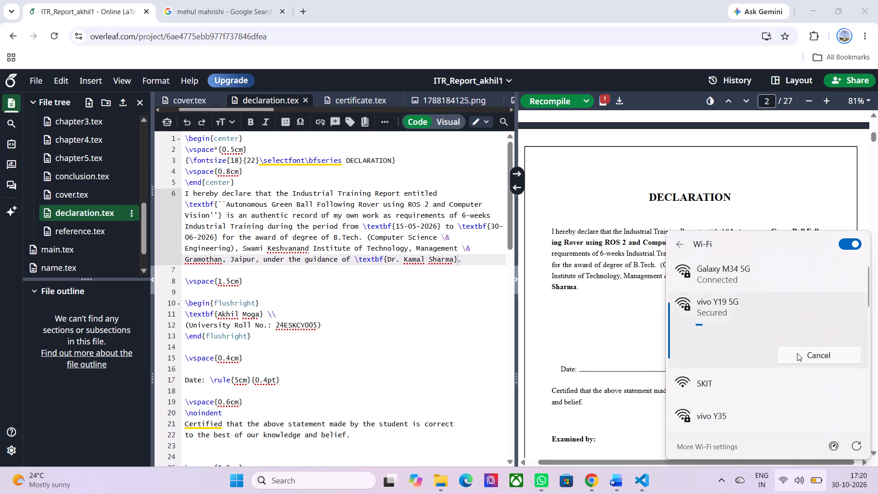
pyautogui.click(621, 285)
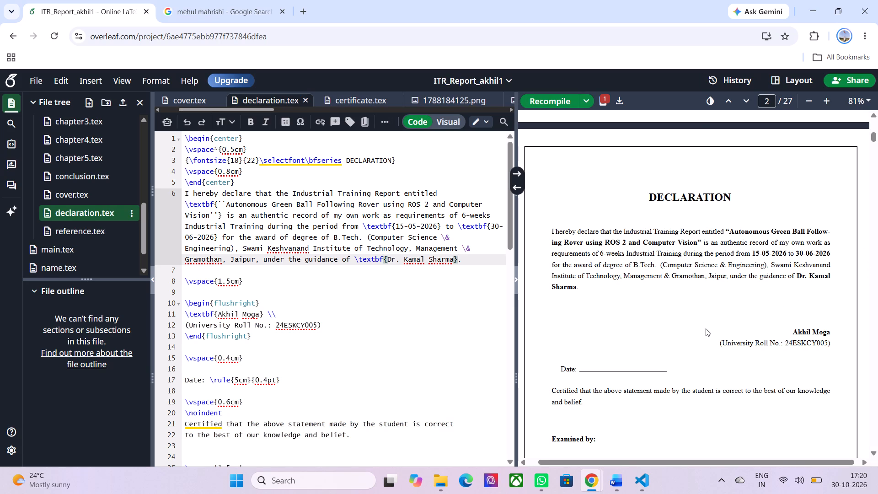
# Jump from the "Faculty Facilitator" label under "Examined by:" on the compiled Declaration page to its source in declaration.tex.
pyautogui.scroll(-2, 706, 328)
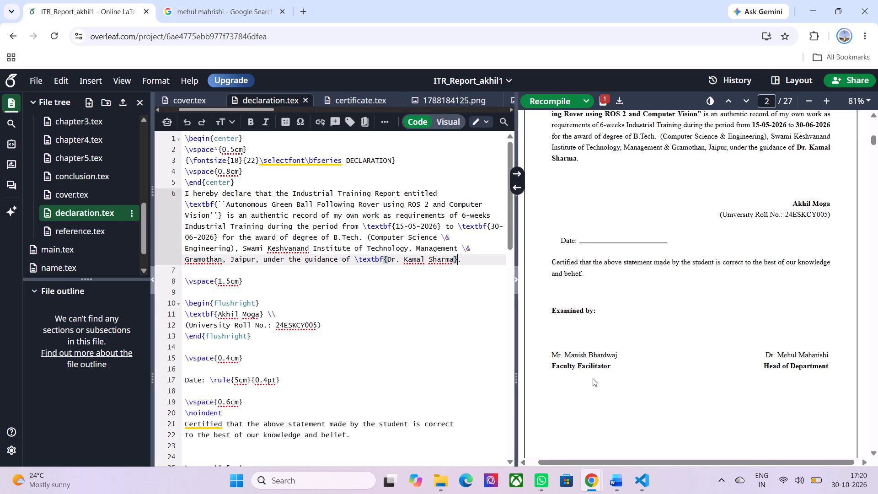
pyautogui.doubleClick(608, 367)
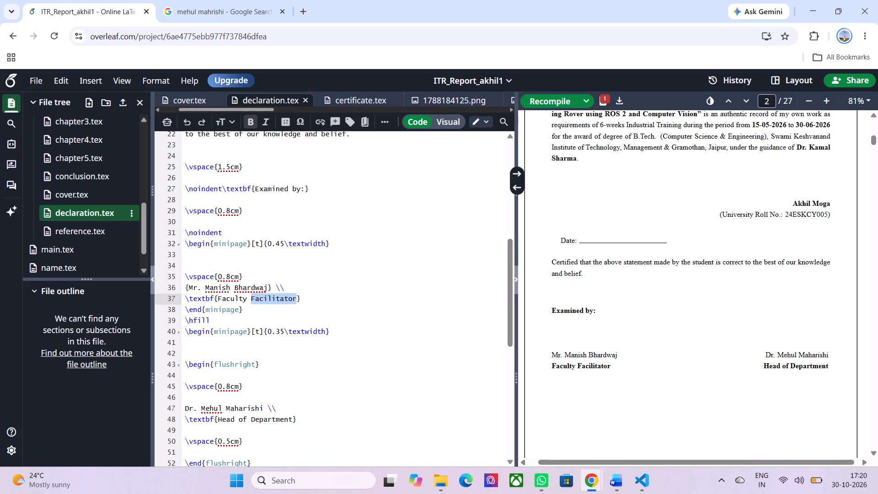
pyautogui.click(606, 364)
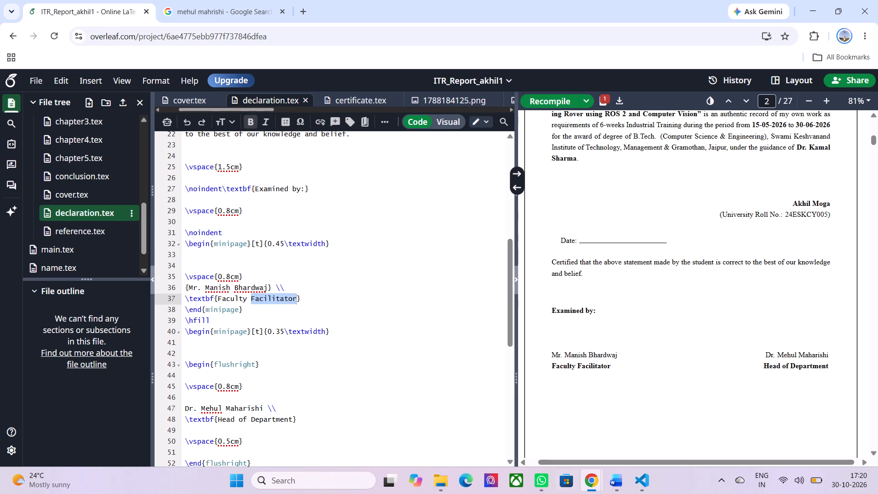
# Replace the "Faculty Facilitator" title in the "Examined by" signature block of declaration.tex with "Assistant Professor".
pyautogui.doubleClick(605, 363)
pyautogui.press('BackSpace')
pyautogui.press('BackSpace')
pyautogui.press('BackSpace')
pyautogui.press('BackSpace')
pyautogui.press('BackSpace')
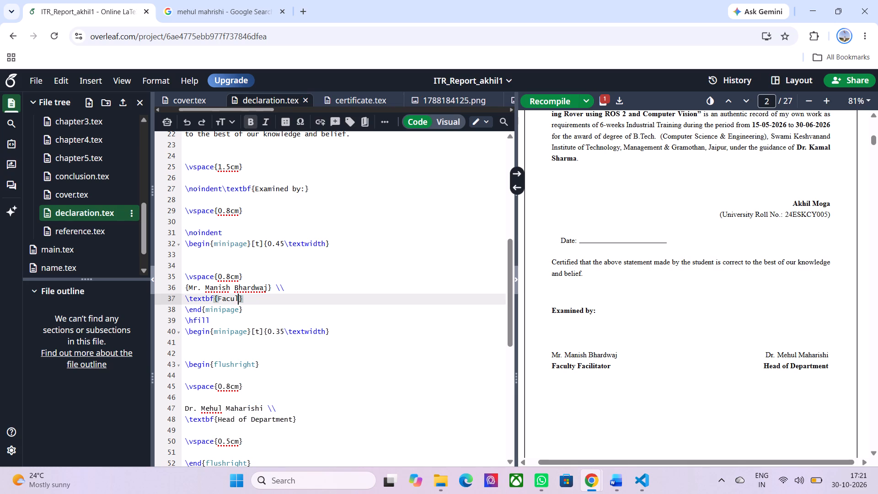
pyautogui.press('BackSpace')
pyautogui.press('BackSpace')
pyautogui.press('BackSpace')
pyautogui.press('BackSpace')
pyautogui.hotkey('shift', 'a')
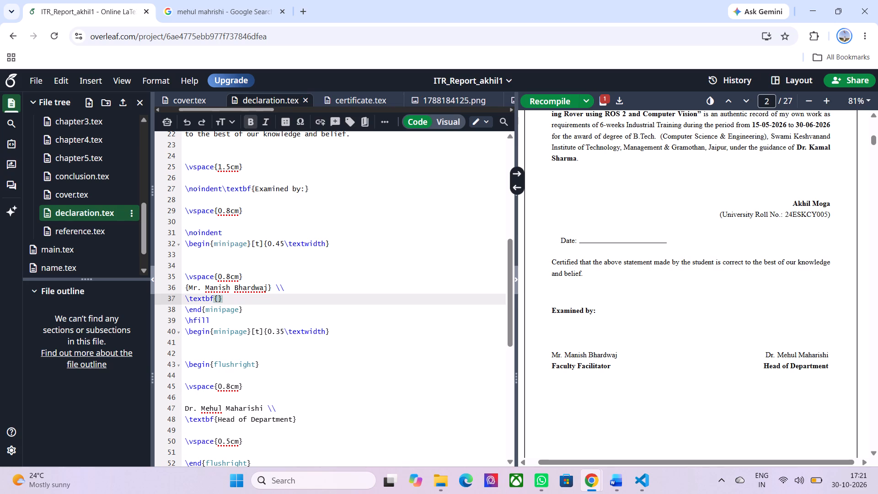
pyautogui.write('ssistan')
pyautogui.write('t')
pyautogui.press('space')
pyautogui.hotkey('shift', 'p')
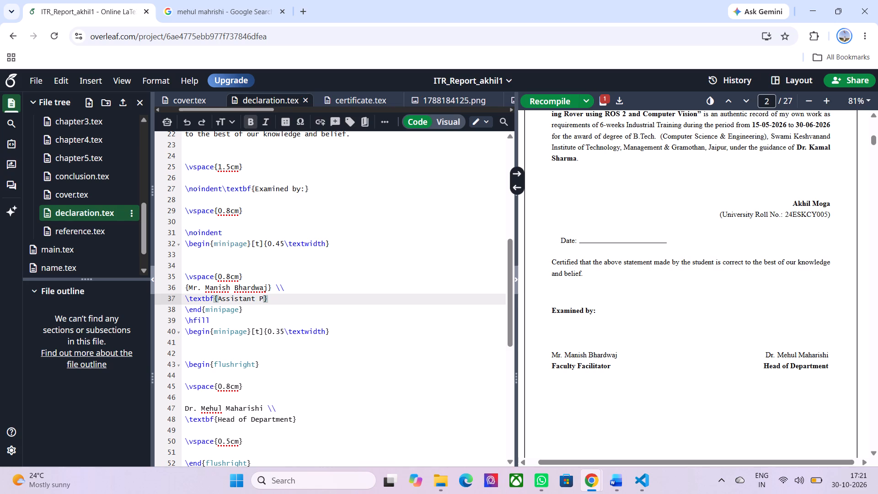
pyautogui.write('rogg')
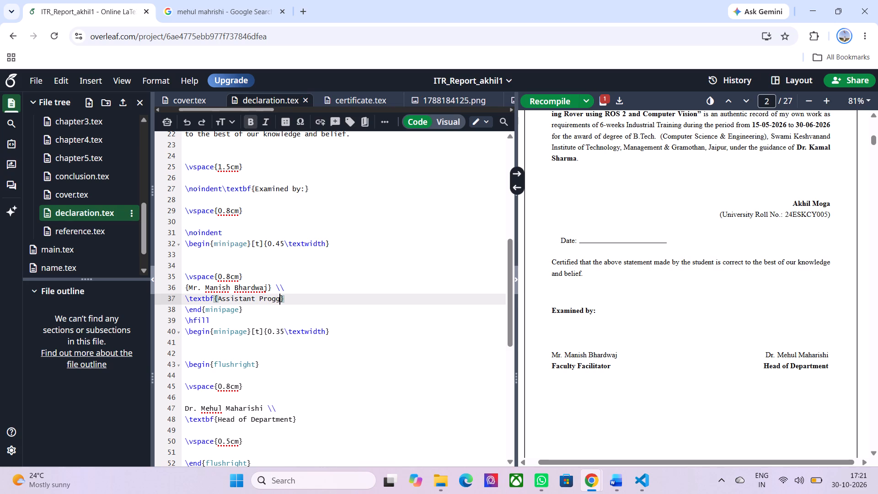
pyautogui.press('BackSpace')
pyautogui.press('BackSpace')
pyautogui.write('fffes')
pyautogui.write('or')
pyautogui.press('Left')
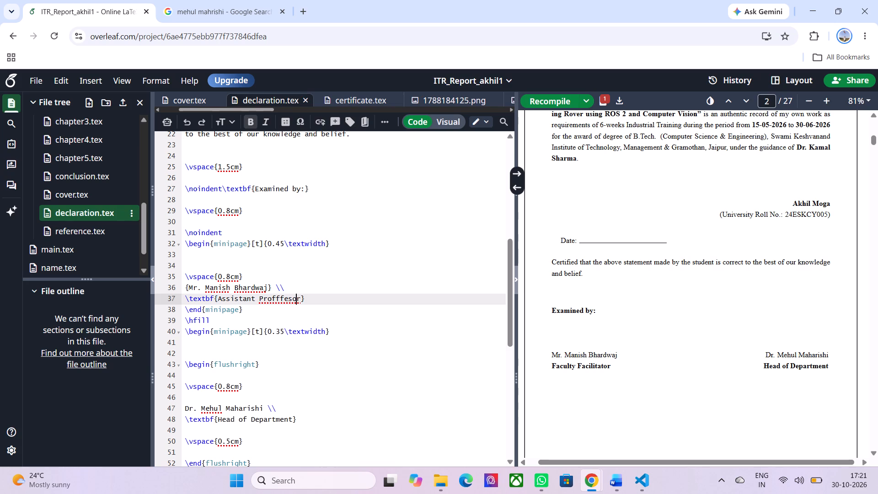
pyautogui.press('Left')
pyautogui.press('Left')
pyautogui.press('Left')
pyautogui.press('Left')
pyautogui.press('Left')
pyautogui.press('Right')
pyautogui.press('Right')
pyautogui.press('BackSpace')
pyautogui.press('BackSpace')
pyautogui.press('Right')
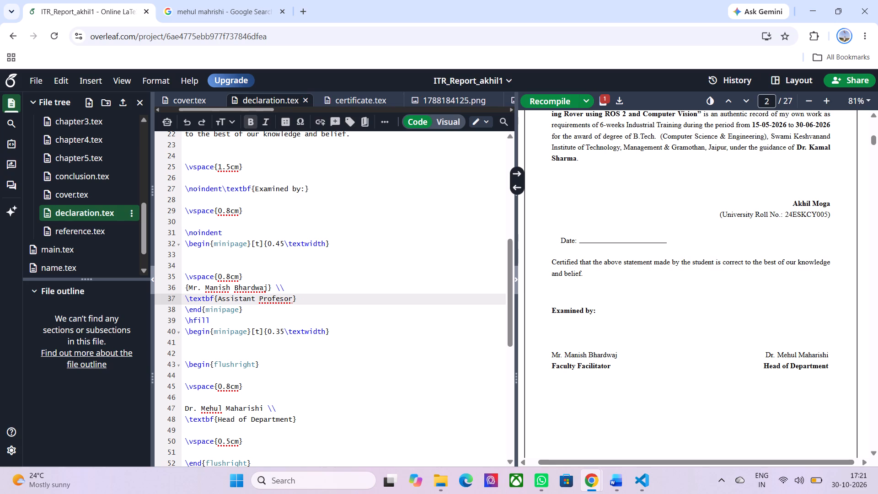
pyautogui.press('s')
# Recompile the report and check the "Examined by" signature block on the Declaration page.
pyautogui.click(548, 98)
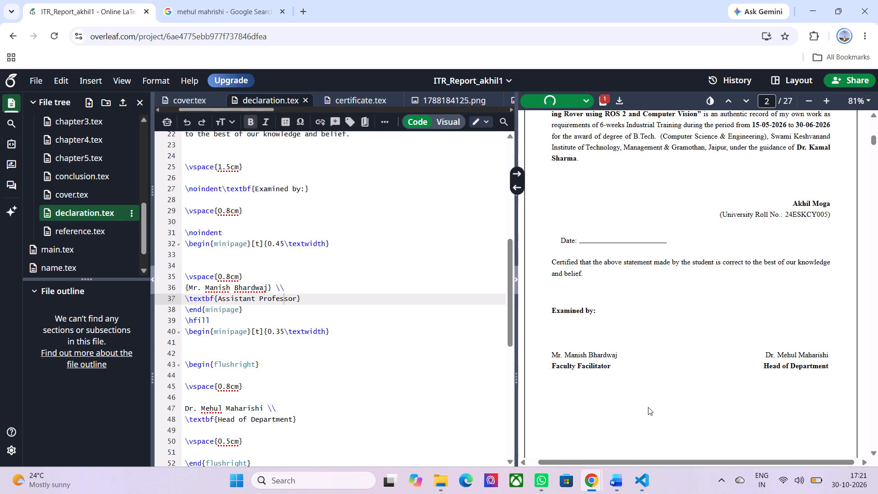
pyautogui.scroll(-1, 648, 407)
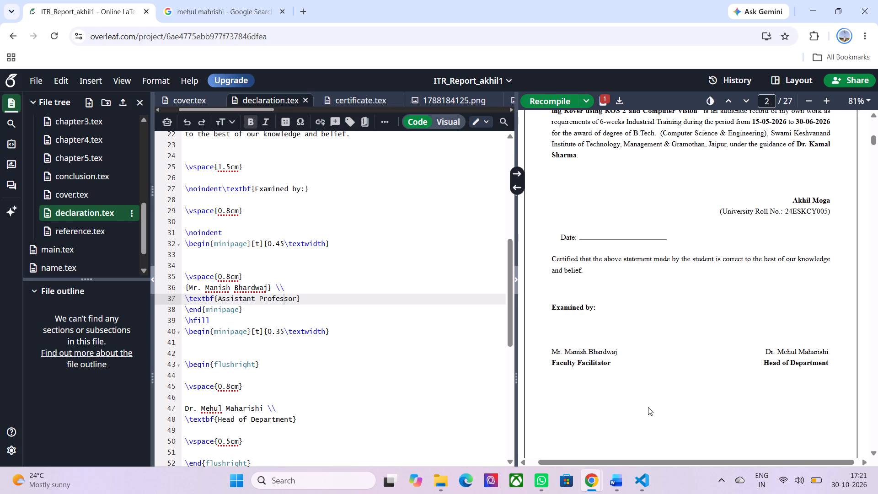
pyautogui.scroll(-3, 648, 407)
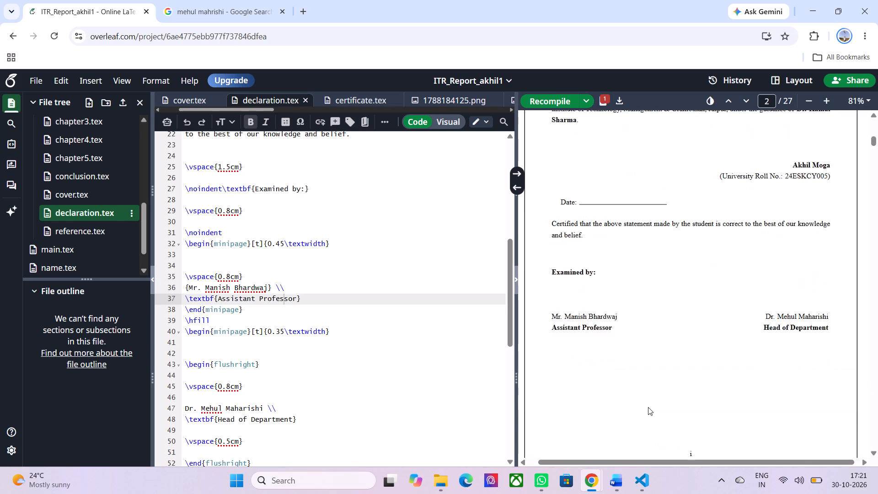
# Review the compiled report from the Acknowledgement page through the contents and chapters to the References page.
pyautogui.scroll(-8, 648, 407)
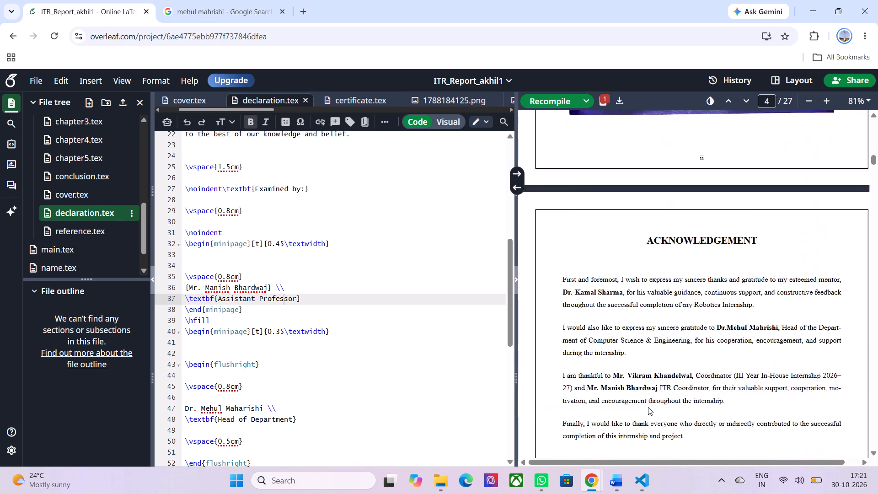
pyautogui.scroll(-1, 648, 407)
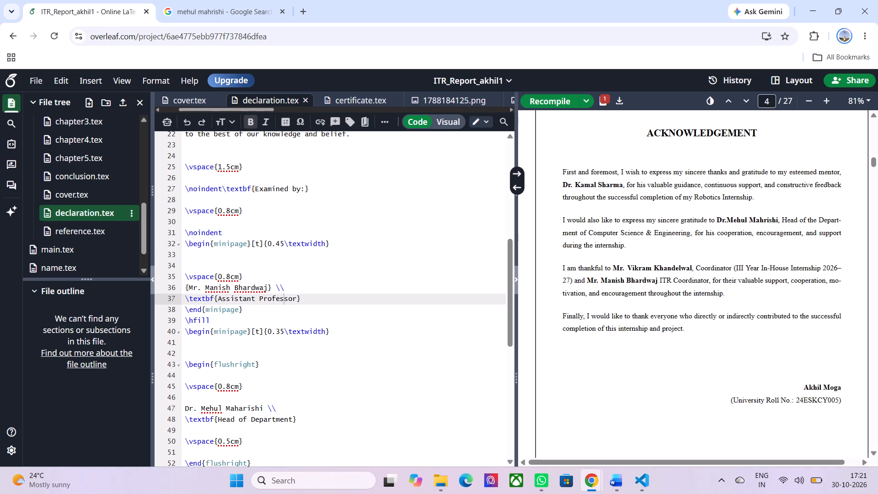
pyautogui.scroll(-1, 747, 265)
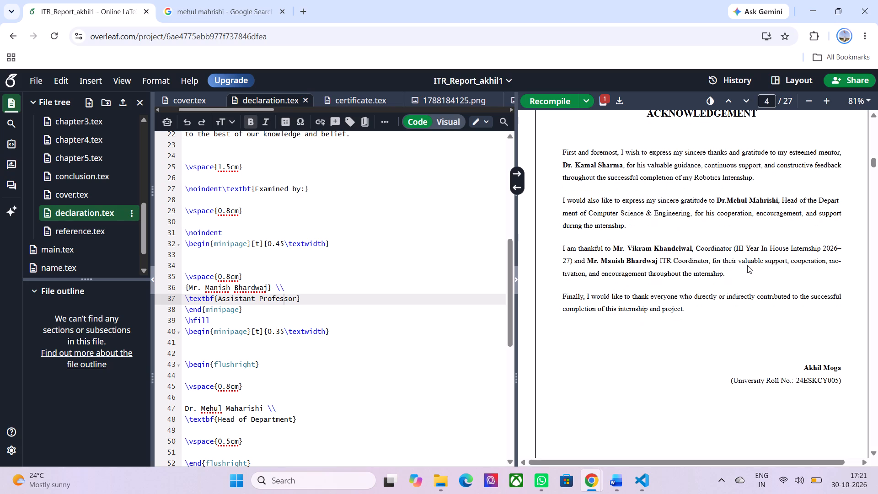
pyautogui.scroll(-1, 747, 265)
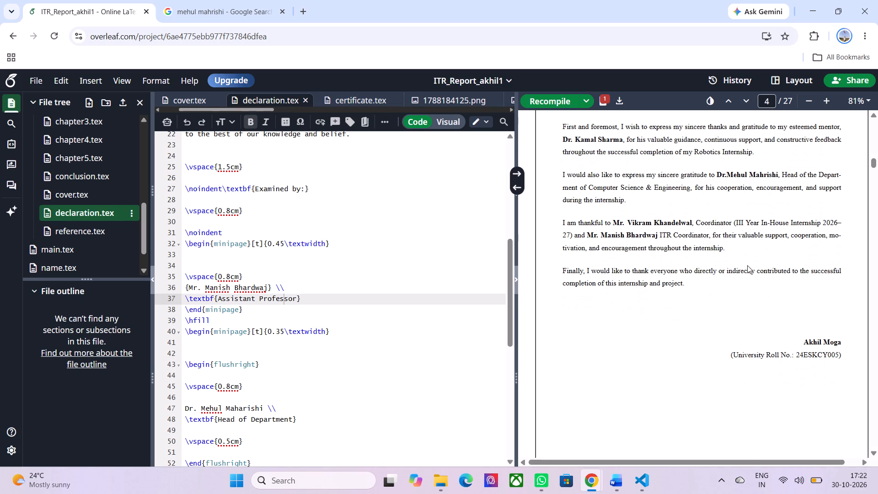
pyautogui.scroll(-6, 747, 265)
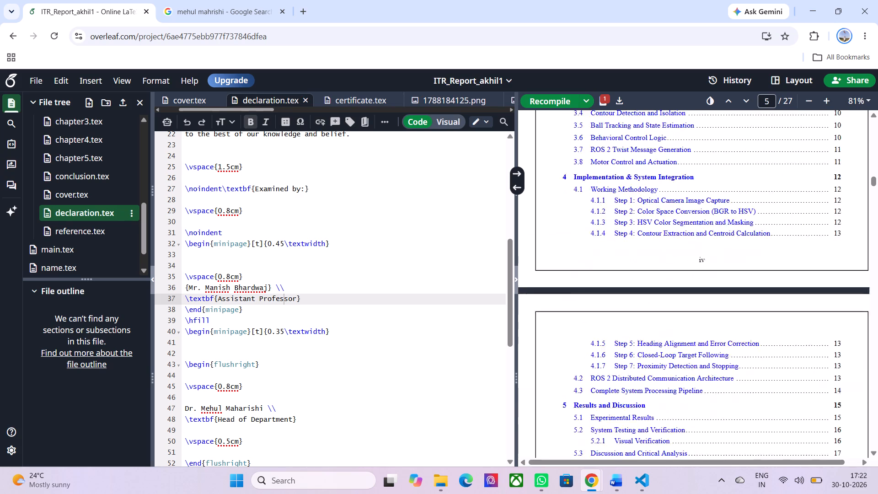
pyautogui.scroll(-6, 747, 265)
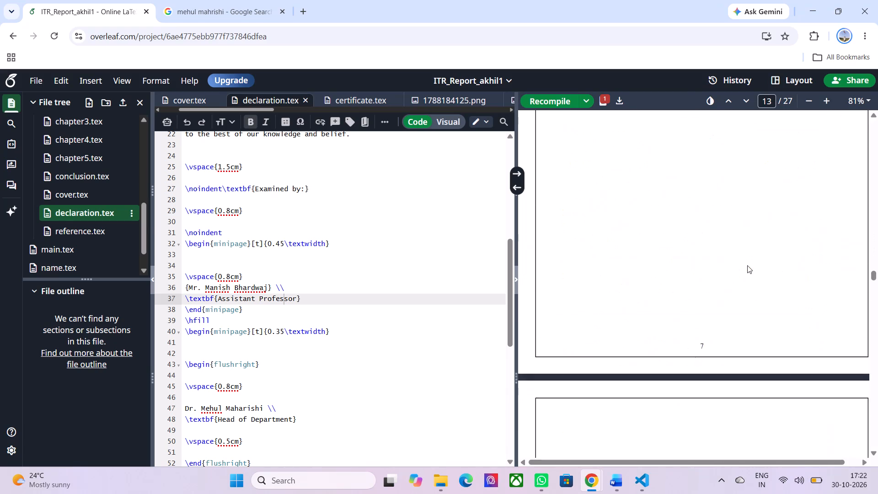
pyautogui.scroll(-8, 747, 265)
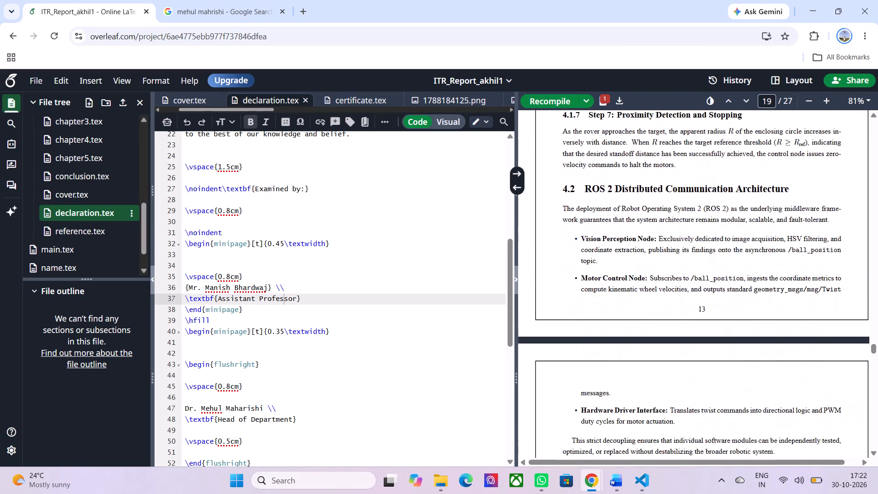
pyautogui.scroll(-7, 747, 265)
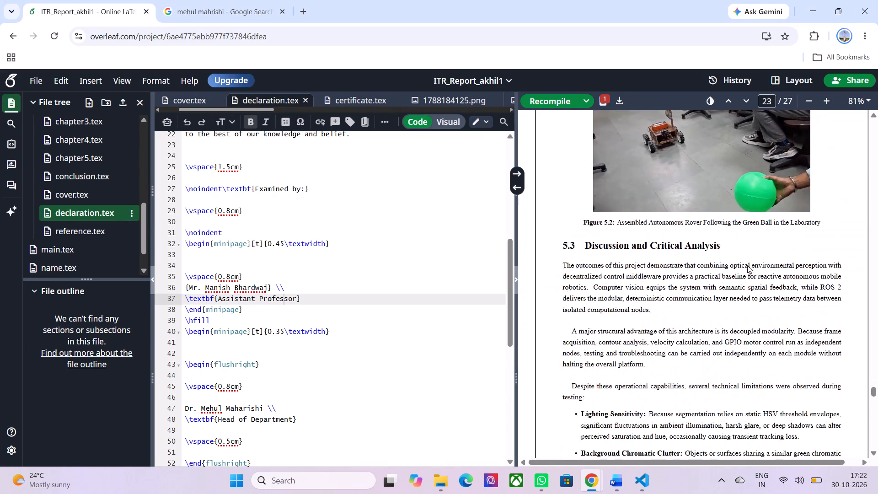
pyautogui.scroll(-5, 747, 265)
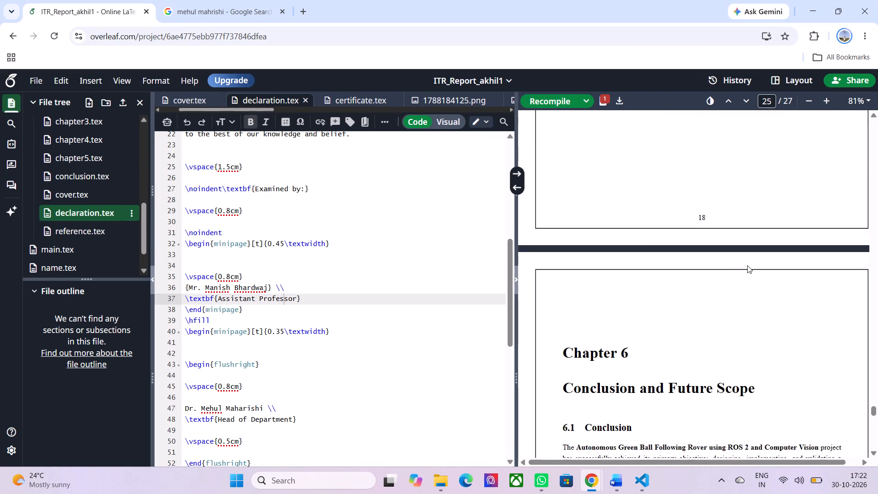
pyautogui.scroll(-4, 747, 265)
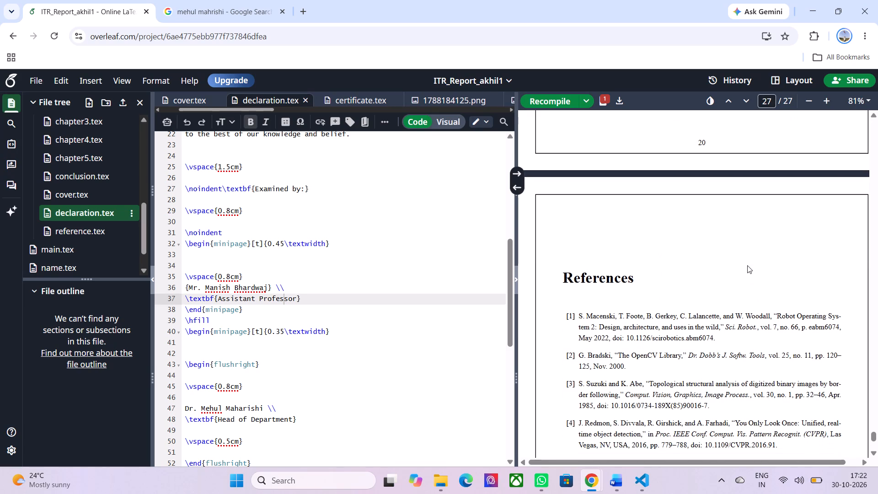
# Go back to the front of the compiled report and check the cover and Declaration pages.
pyautogui.scroll(1, 747, 265)
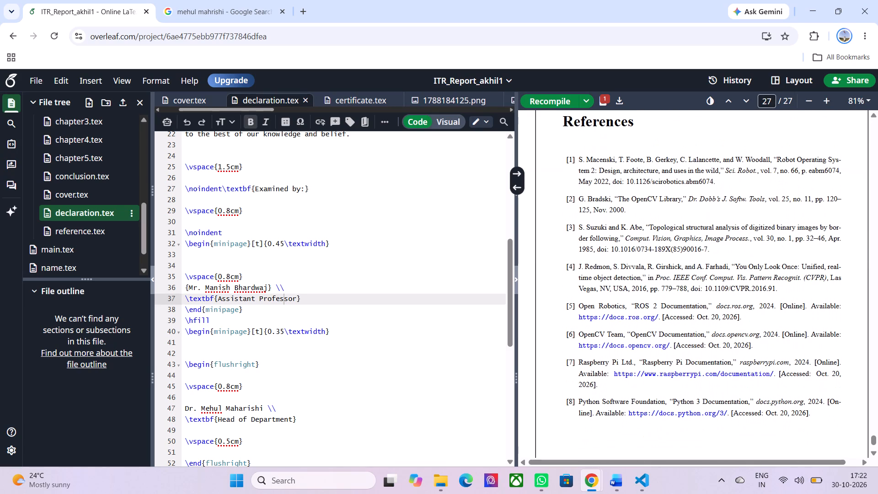
pyautogui.scroll(8, 747, 265)
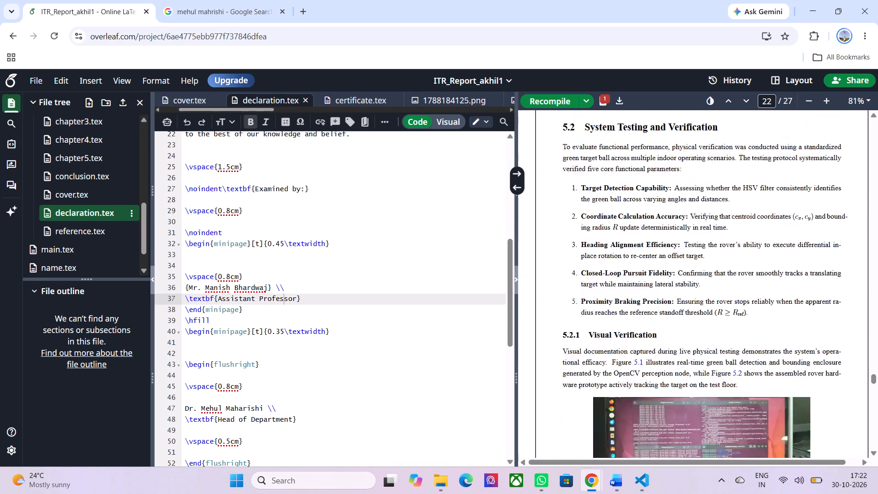
pyautogui.scroll(15, 747, 265)
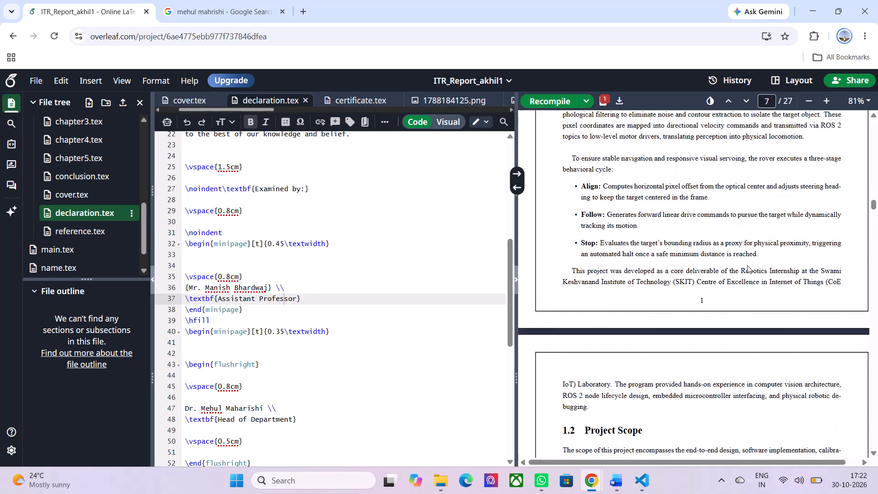
pyautogui.scroll(-7, 747, 265)
pyautogui.scroll(4, 747, 265)
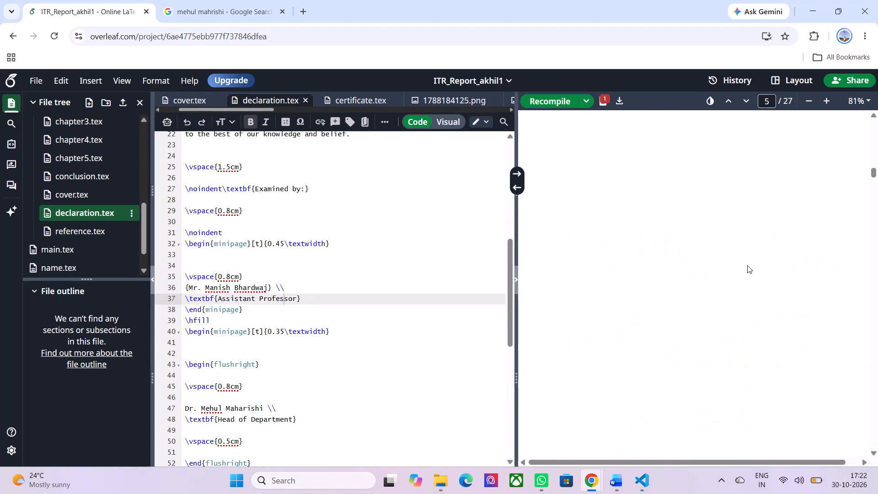
pyautogui.scroll(5, 747, 265)
pyautogui.scroll(-2, 747, 265)
pyautogui.scroll(1, 747, 265)
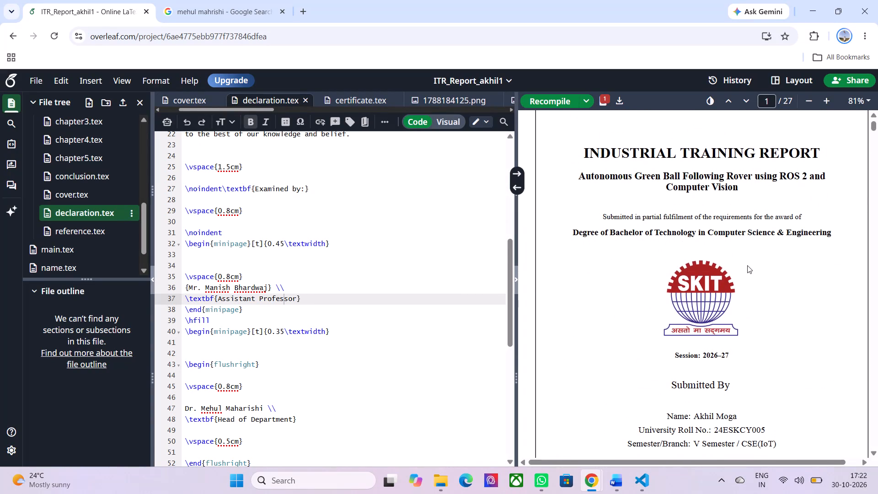
pyautogui.scroll(-2, 747, 265)
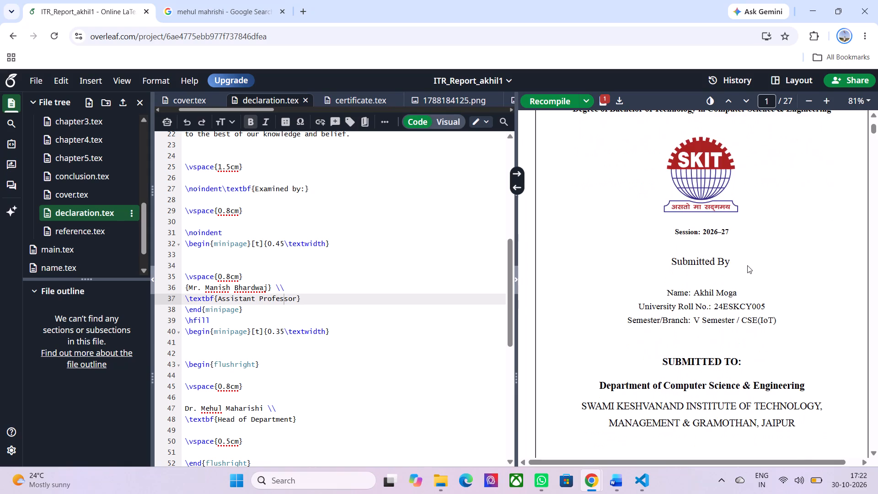
pyautogui.scroll(-3, 747, 265)
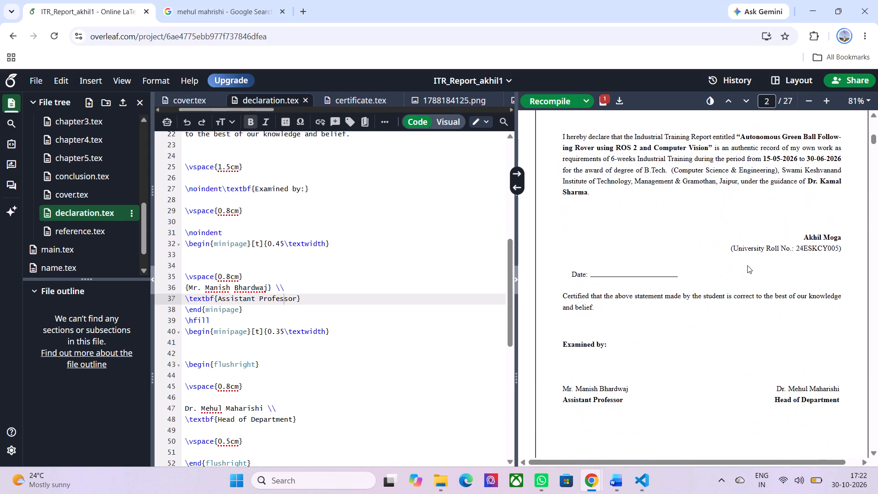
pyautogui.scroll(-1, 747, 265)
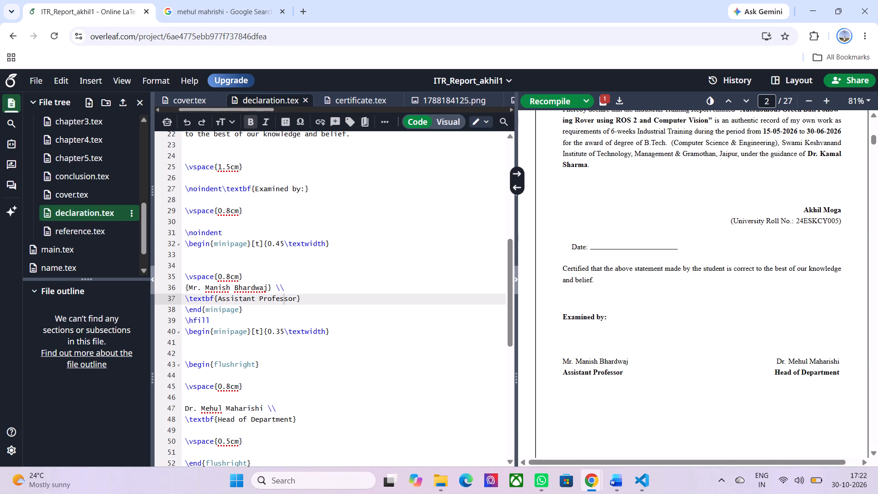
# Locate the source line in declaration.tex that produces the "Date:" line of the Declaration page.
pyautogui.doubleClick(583, 243)
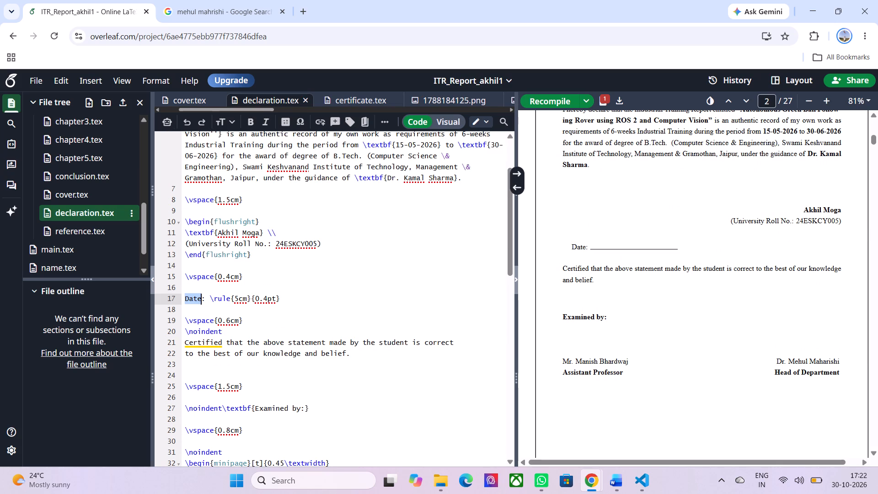
pyautogui.click(360, 291)
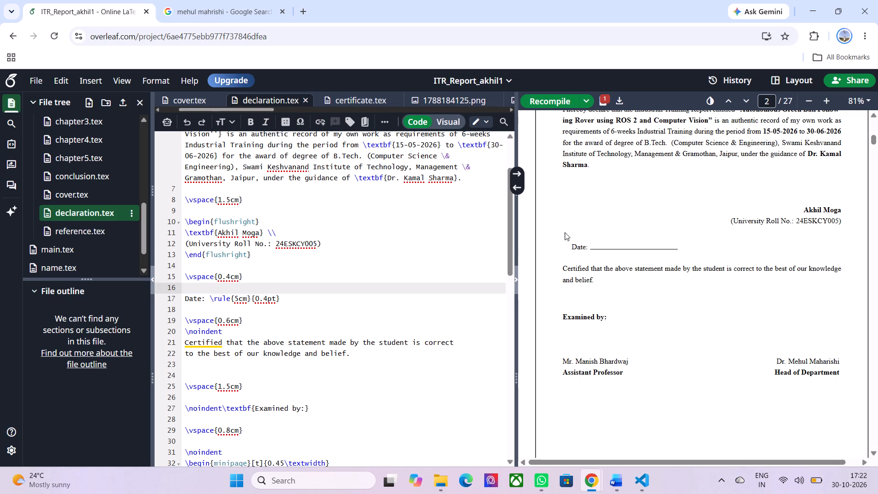
# Recompile the report and check its cover, Declaration and Certificate pages in the PDF preview.
pyautogui.scroll(-2, 701, 241)
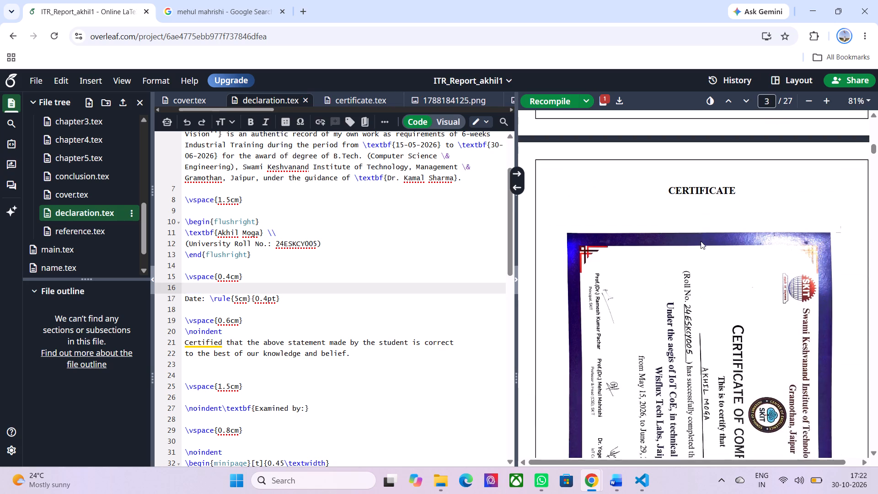
pyautogui.scroll(-1, 701, 241)
pyautogui.scroll(4, 701, 241)
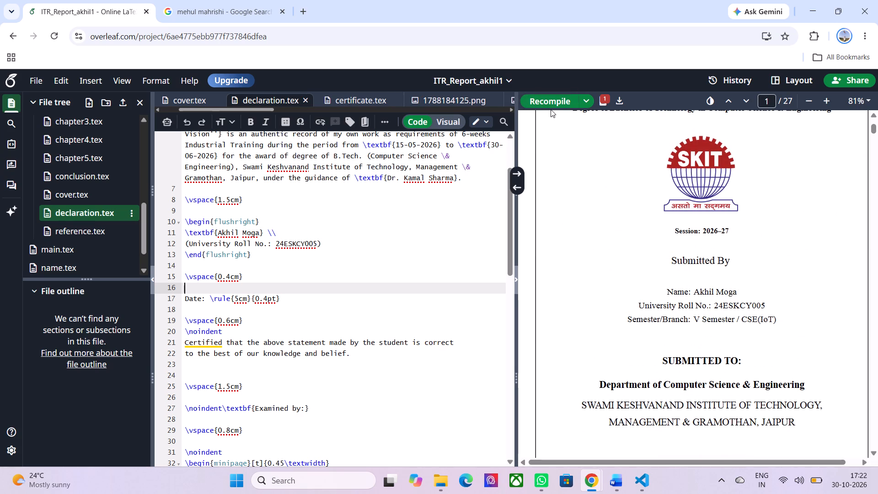
pyautogui.doubleClick(551, 109)
pyautogui.click(549, 107)
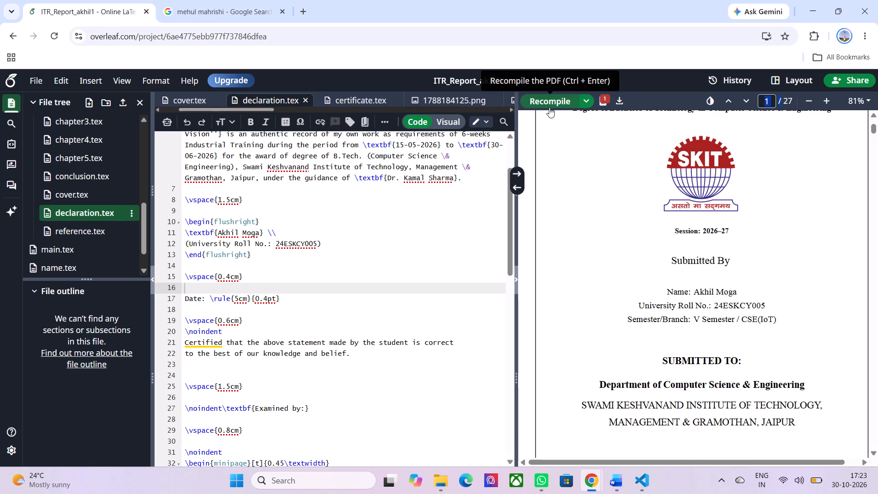
pyautogui.scroll(-7, 628, 190)
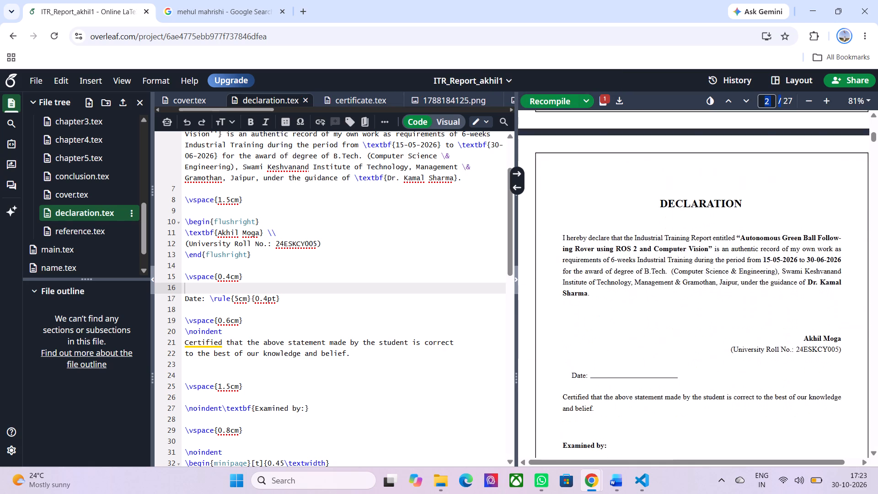
pyautogui.scroll(-7, 628, 190)
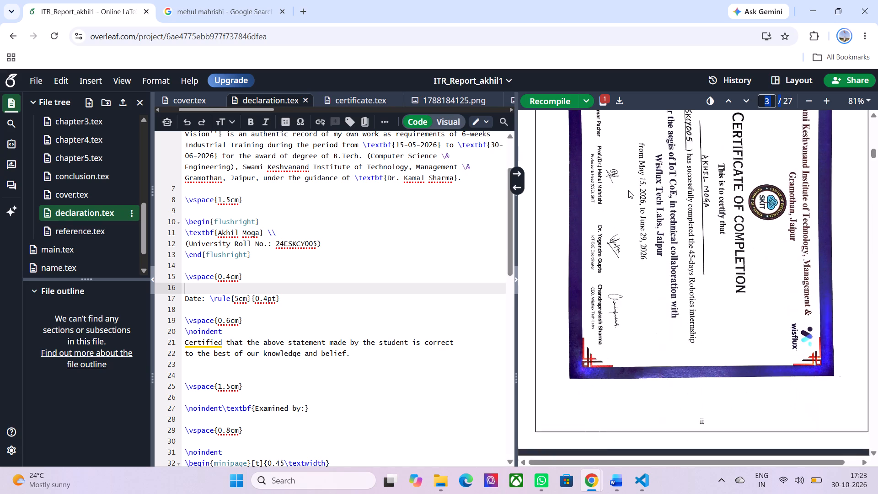
pyautogui.scroll(-1, 628, 190)
pyautogui.scroll(4, 628, 190)
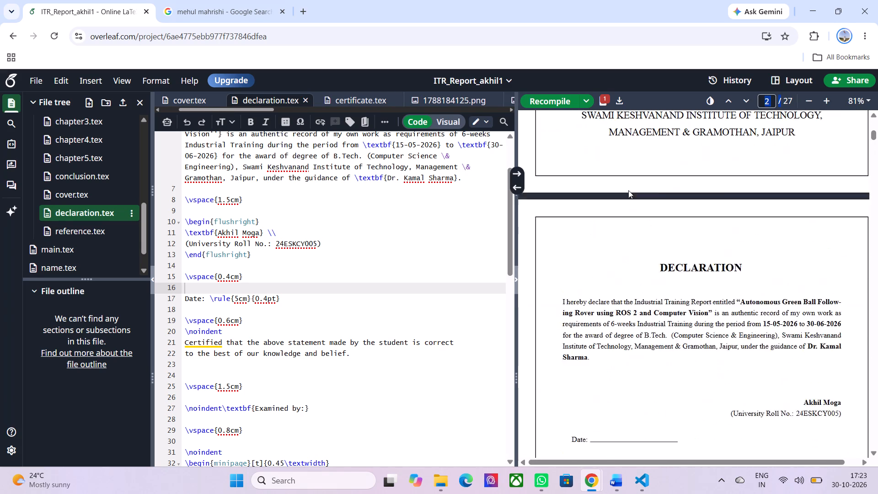
pyautogui.scroll(3, 628, 190)
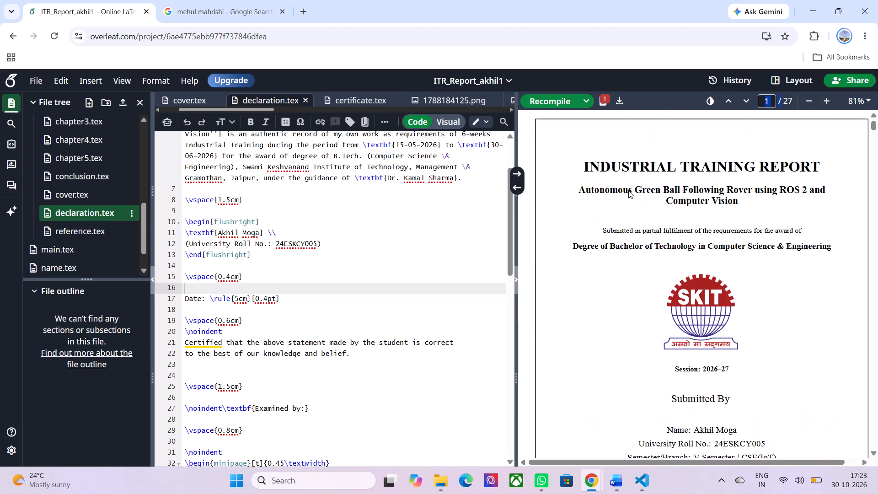
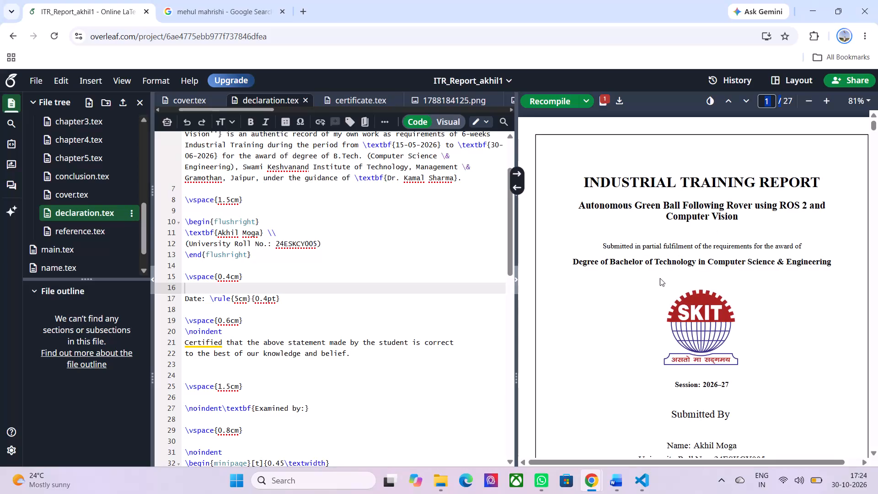
# Recheck the cover and Declaration pages of the compiled report, and download the report as a PDF.
pyautogui.scroll(-2, 660, 278)
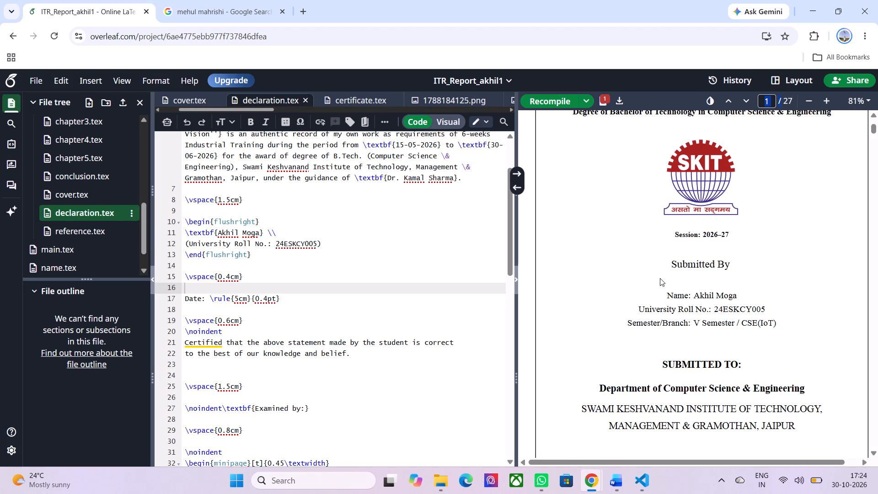
pyautogui.scroll(-5, 660, 278)
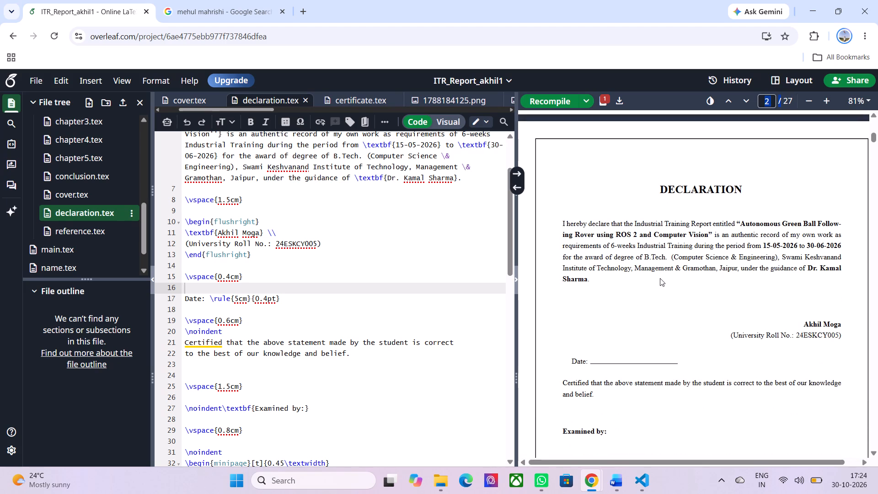
pyautogui.scroll(-1, 660, 278)
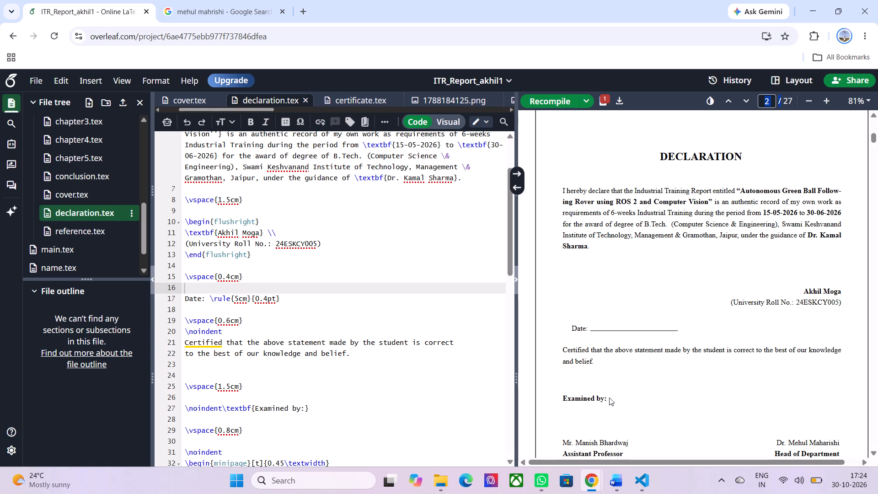
pyautogui.scroll(-1, 581, 429)
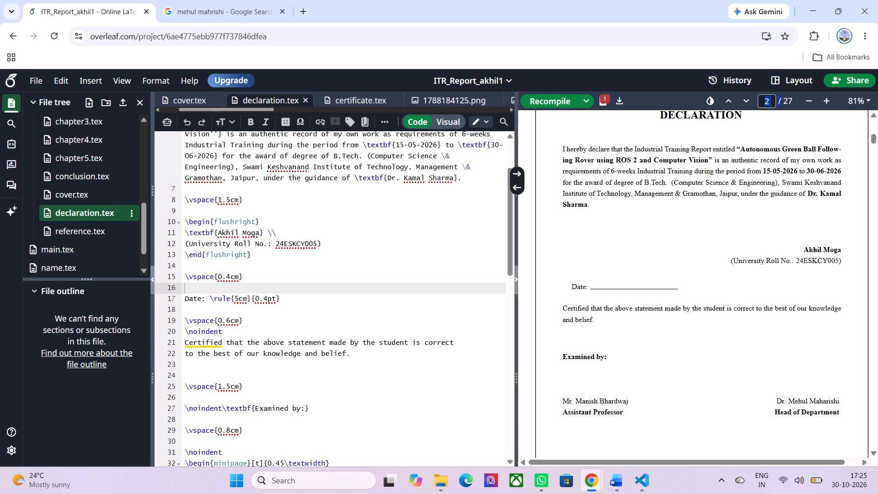
pyautogui.click(618, 102)
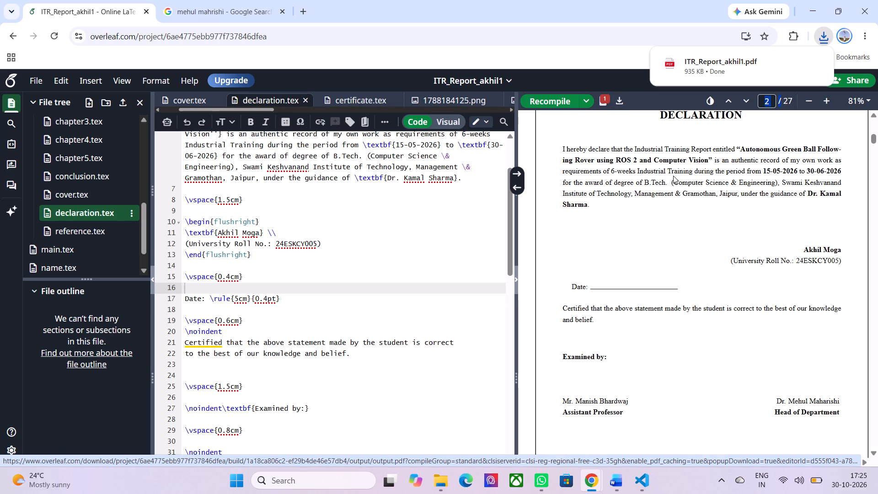
# Look over the cover page and the Declaration page of the compiled report once more.
pyautogui.scroll(5, 673, 176)
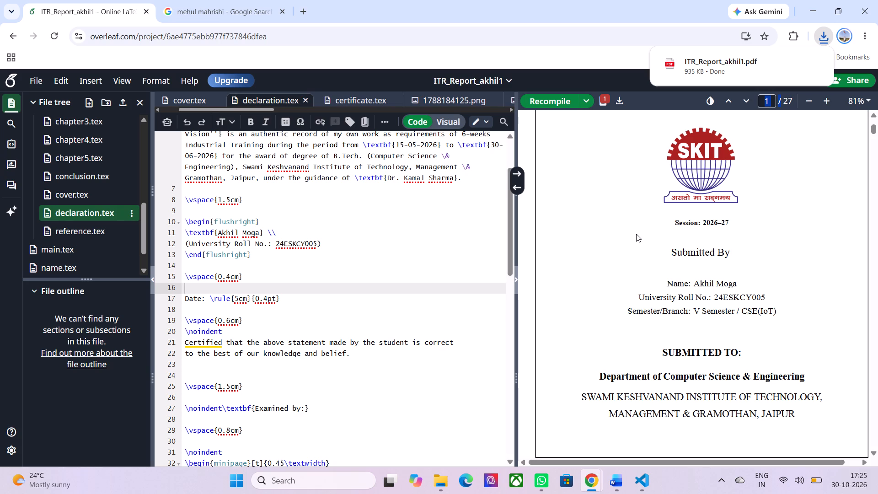
pyautogui.scroll(-3, 636, 234)
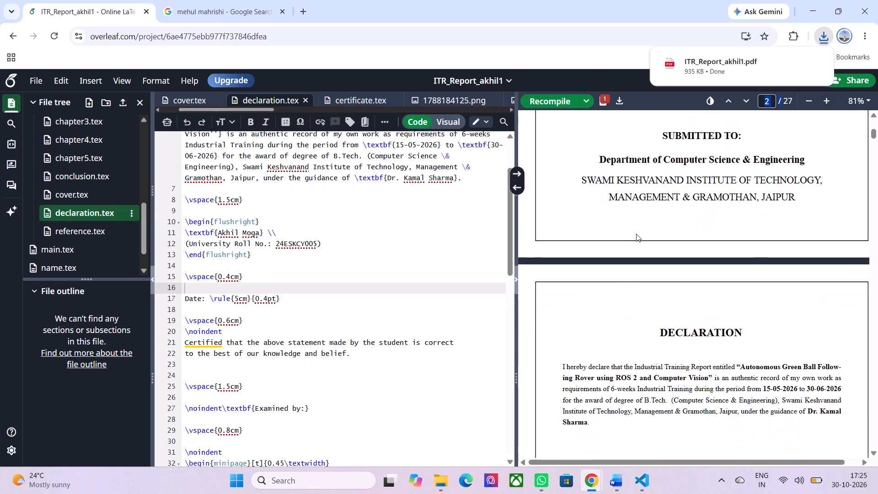
pyautogui.scroll(-4, 636, 234)
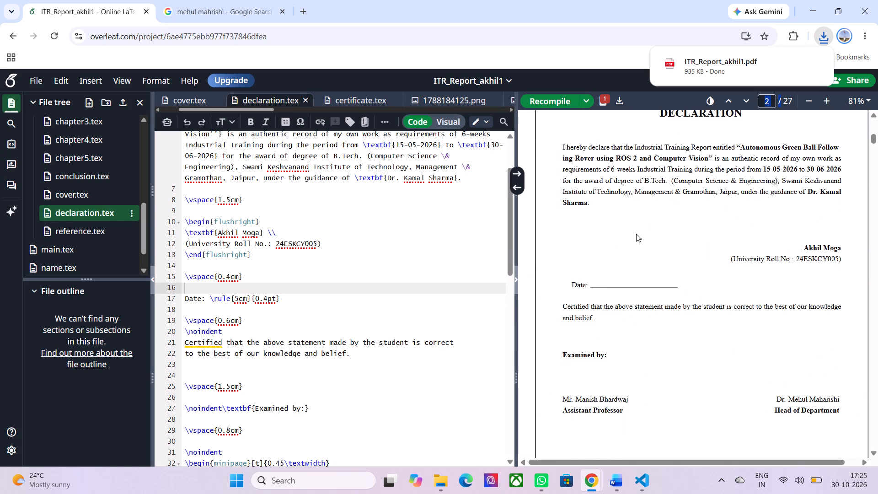